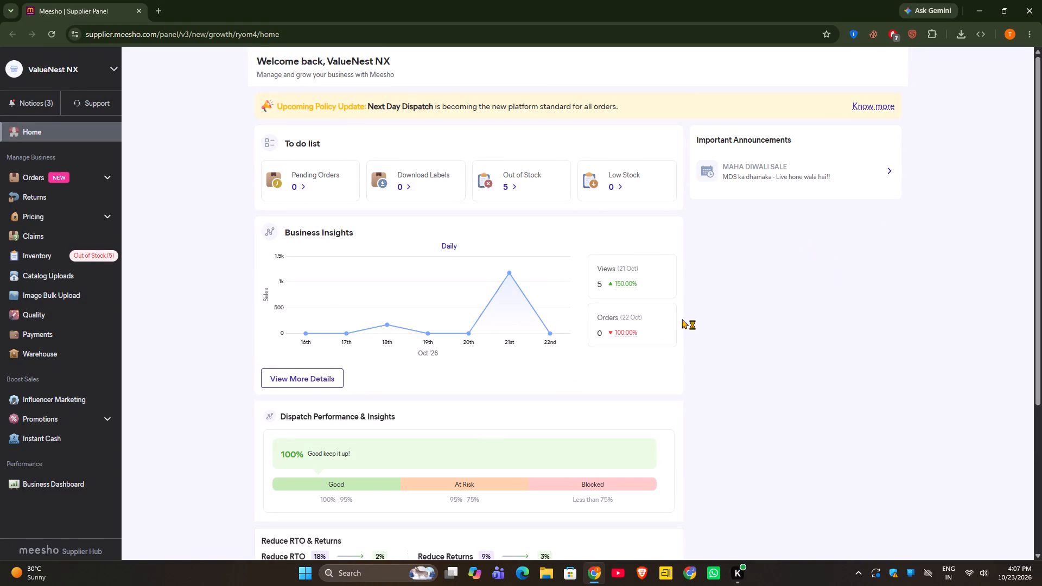
Start a new single catalog upload and choose the Cups, Mugs & Saucers category under Home & Kitchen.
{"action": "left_click", "coordinate": [57, 186]}
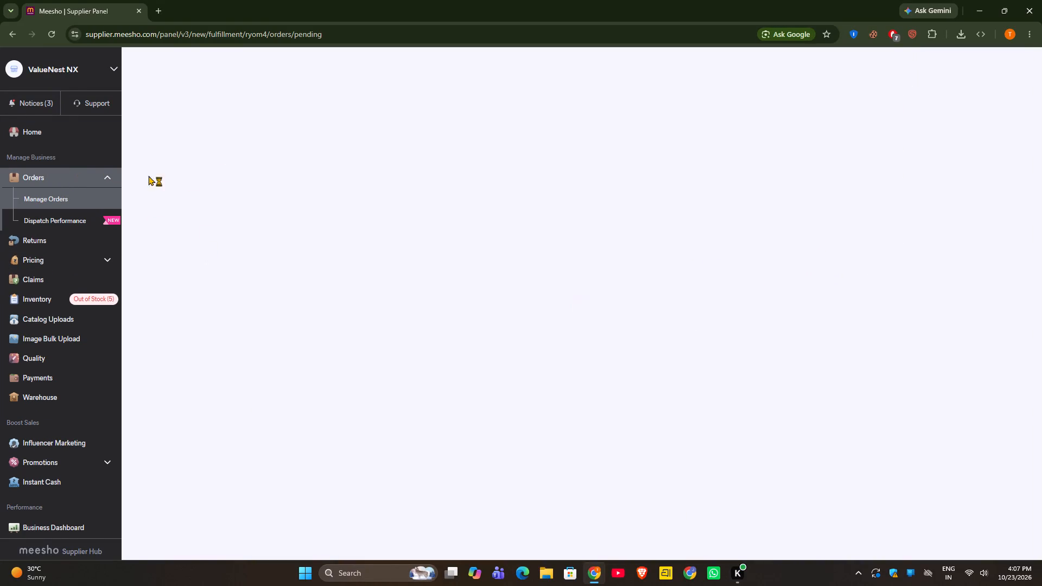
{"action": "left_click", "coordinate": [50, 320]}
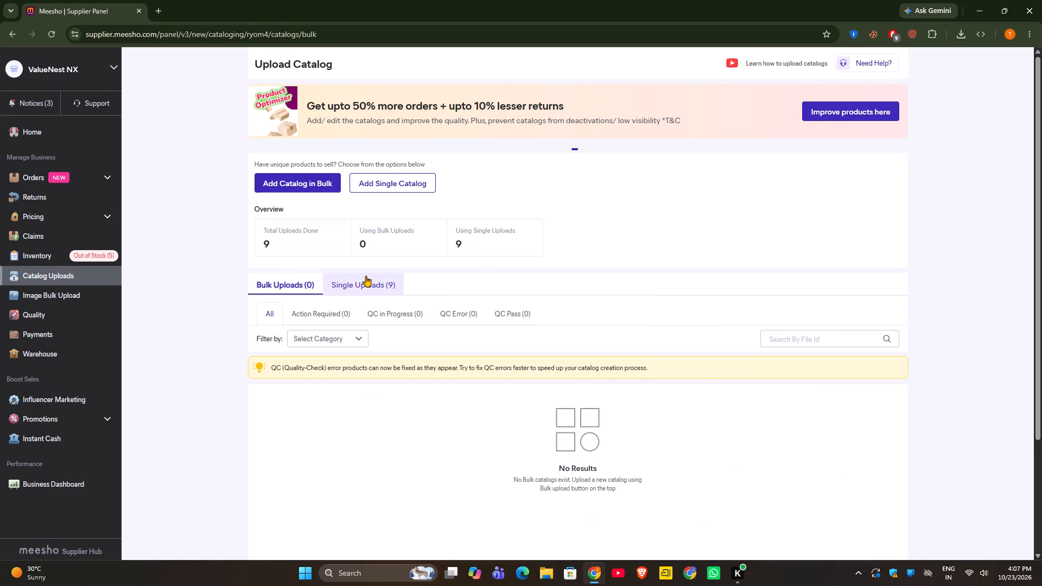
{"action": "left_click", "coordinate": [405, 180]}
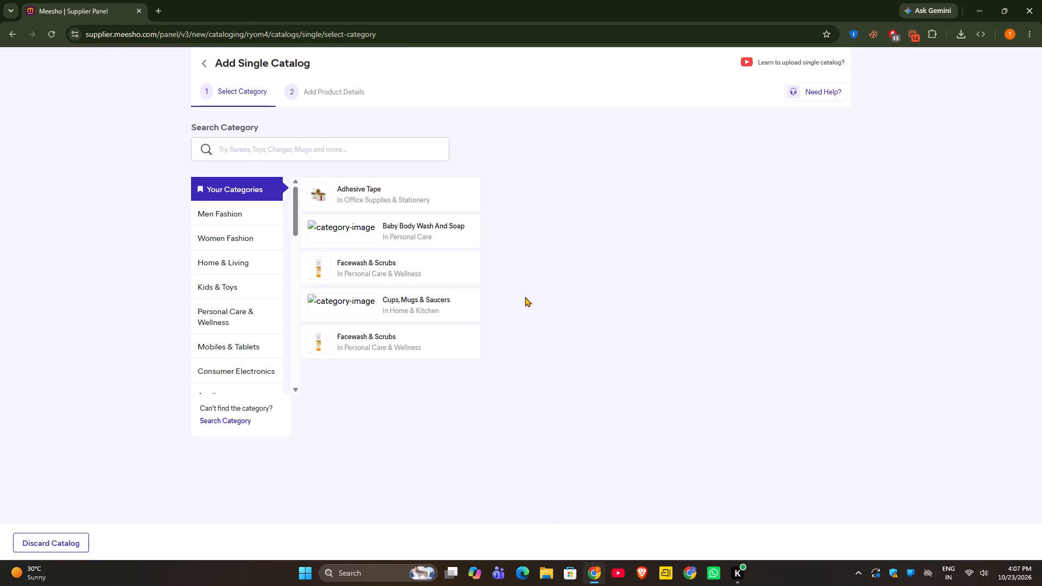
{"action": "left_click", "coordinate": [429, 301]}
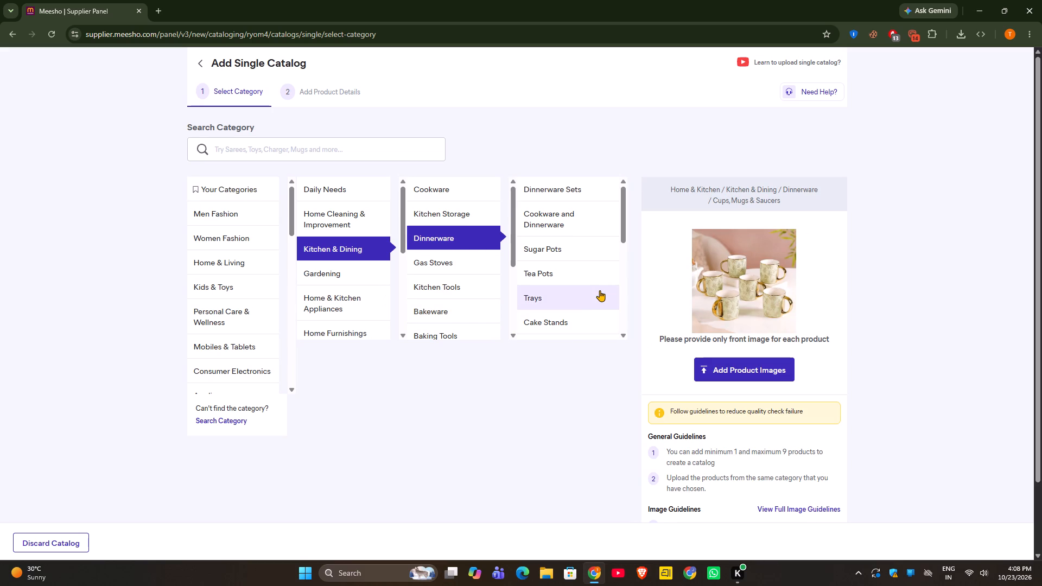
Review the category hierarchy around Cups, Mugs & Saucers and the product image guidelines for the chosen category.
{"action": "scroll", "coordinate": [600, 290], "scroll_direction": "up", "scroll_amount": 4}
{"action": "scroll", "coordinate": [600, 290], "scroll_direction": "down", "scroll_amount": 4}
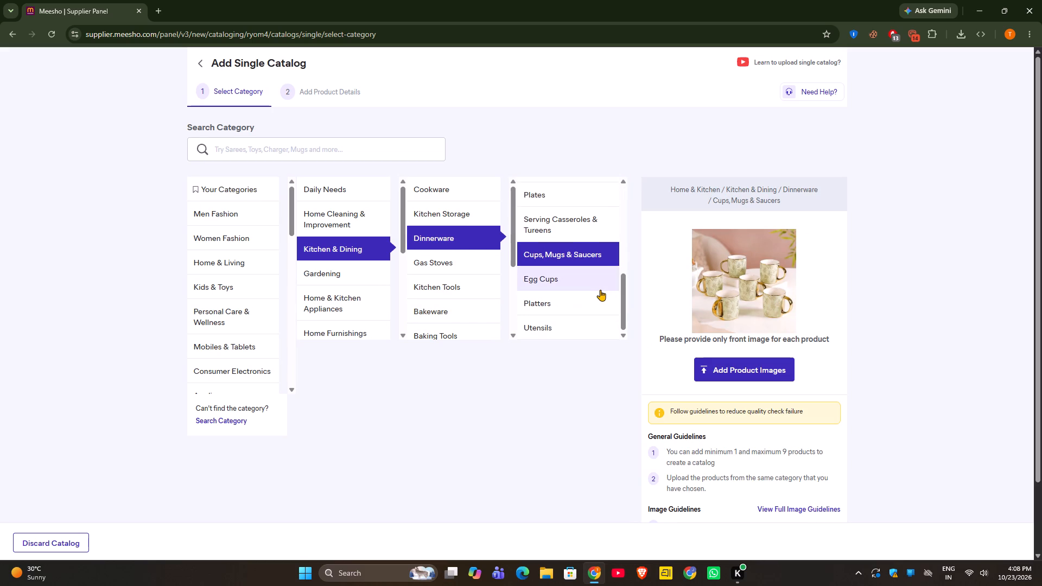
{"action": "scroll", "coordinate": [589, 292], "scroll_direction": "down", "scroll_amount": 2}
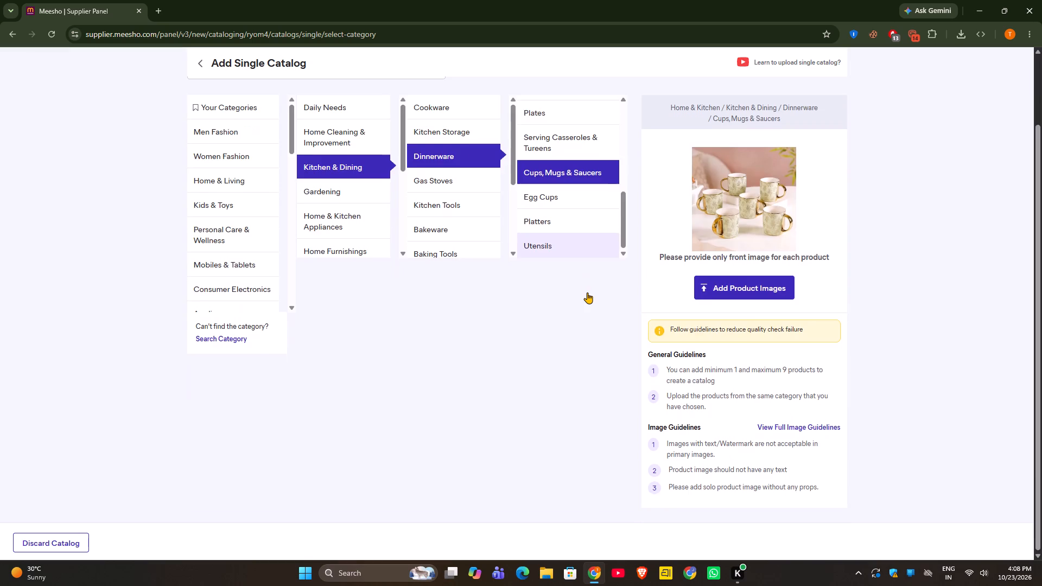
{"action": "scroll", "coordinate": [587, 292], "scroll_direction": "up", "scroll_amount": 2}
{"action": "scroll", "coordinate": [265, 328], "scroll_direction": "down", "scroll_amount": 3}
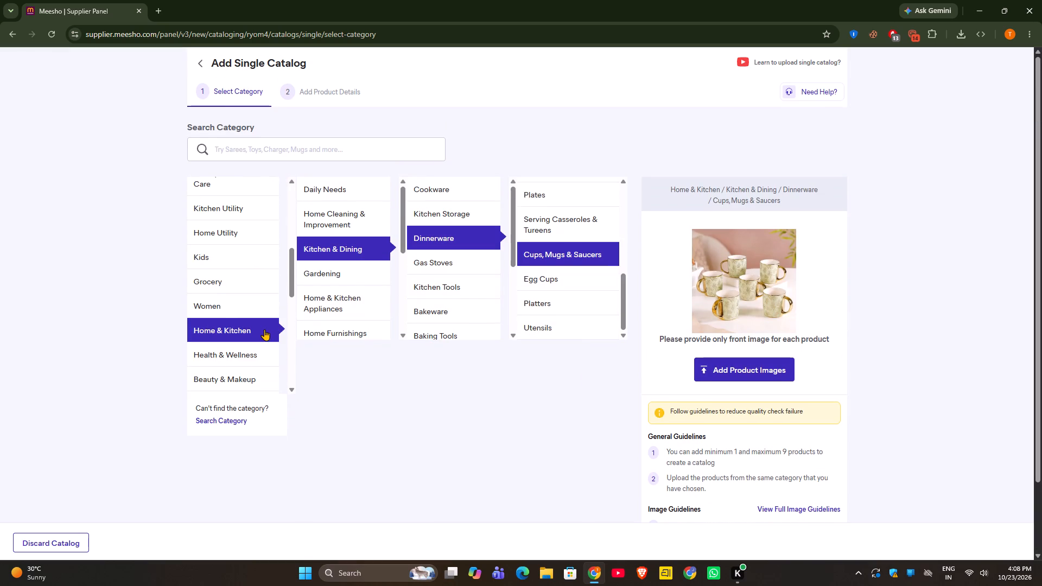
{"action": "scroll", "coordinate": [484, 260], "scroll_direction": "down", "scroll_amount": 1}
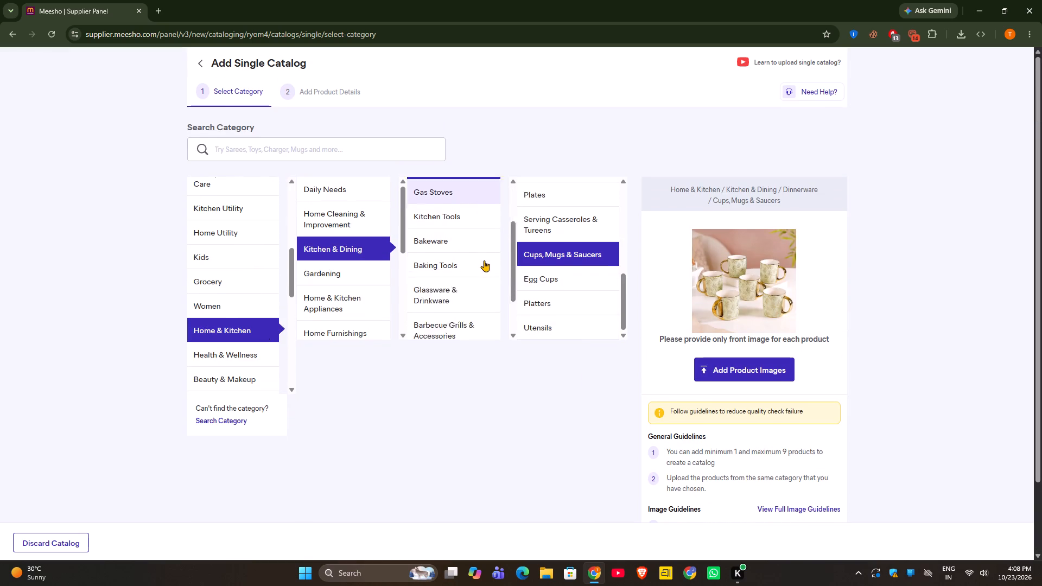
{"action": "scroll", "coordinate": [484, 260], "scroll_direction": "down", "scroll_amount": 3}
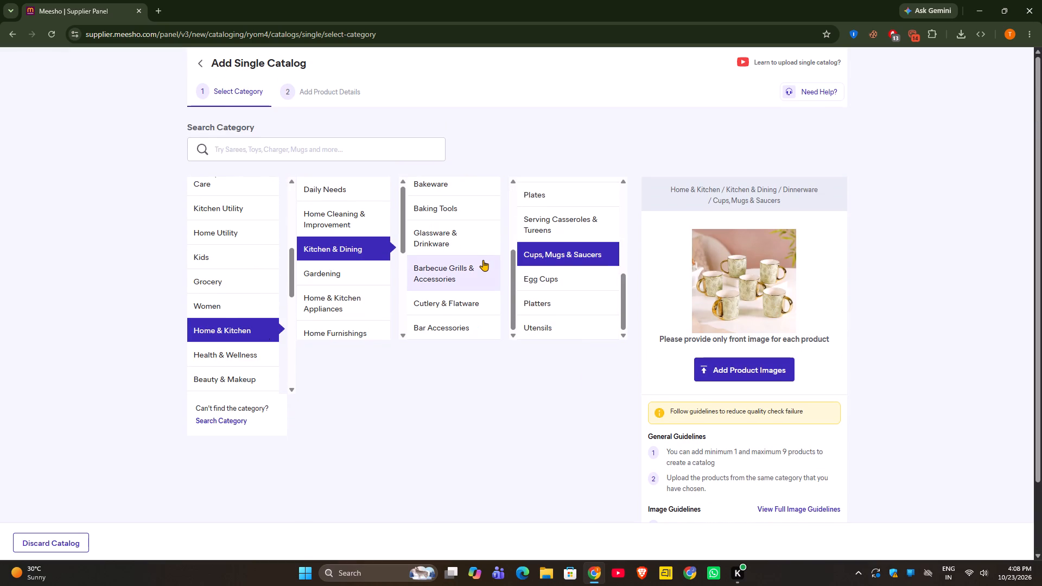
{"action": "scroll", "coordinate": [483, 260], "scroll_direction": "up", "scroll_amount": 1}
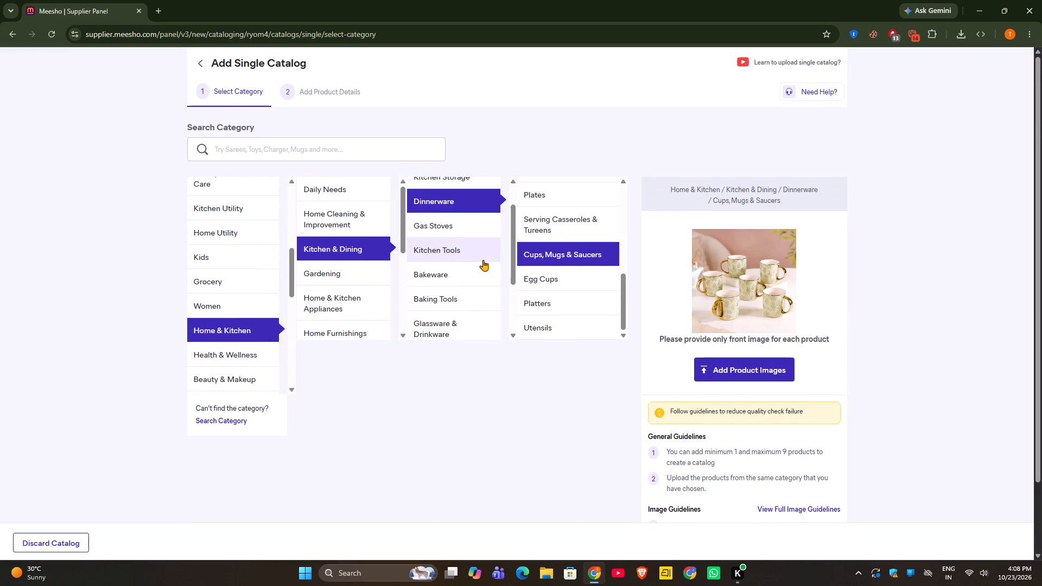
{"action": "scroll", "coordinate": [483, 260], "scroll_direction": "up", "scroll_amount": 3}
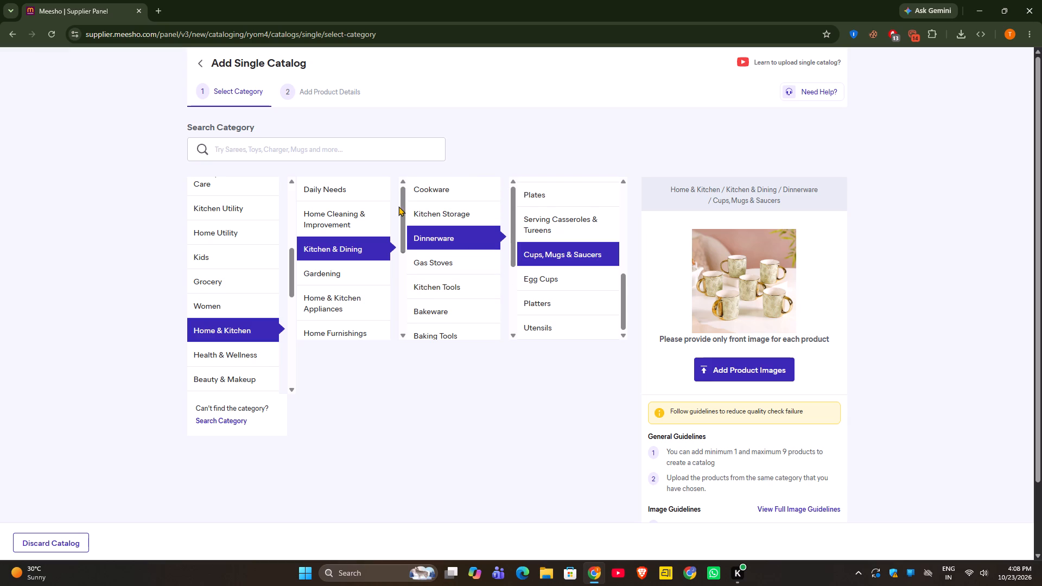
{"action": "scroll", "coordinate": [575, 244], "scroll_direction": "up", "scroll_amount": 3}
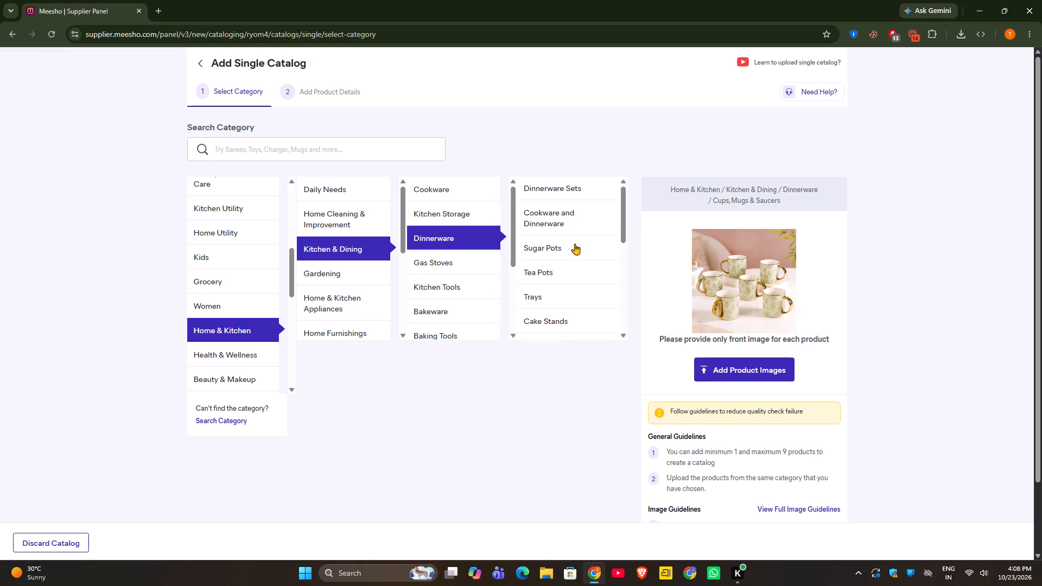
{"action": "scroll", "coordinate": [575, 244], "scroll_direction": "up", "scroll_amount": 2}
{"action": "scroll", "coordinate": [573, 244], "scroll_direction": "down", "scroll_amount": 4}
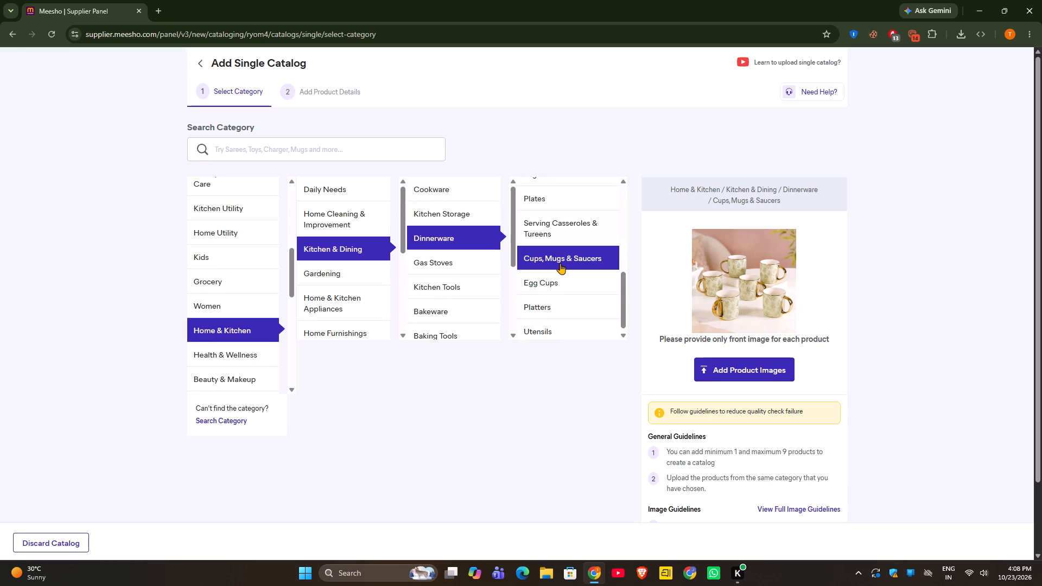
{"action": "scroll", "coordinate": [560, 265], "scroll_direction": "down", "scroll_amount": 1}
{"action": "scroll", "coordinate": [542, 315], "scroll_direction": "up", "scroll_amount": 1}
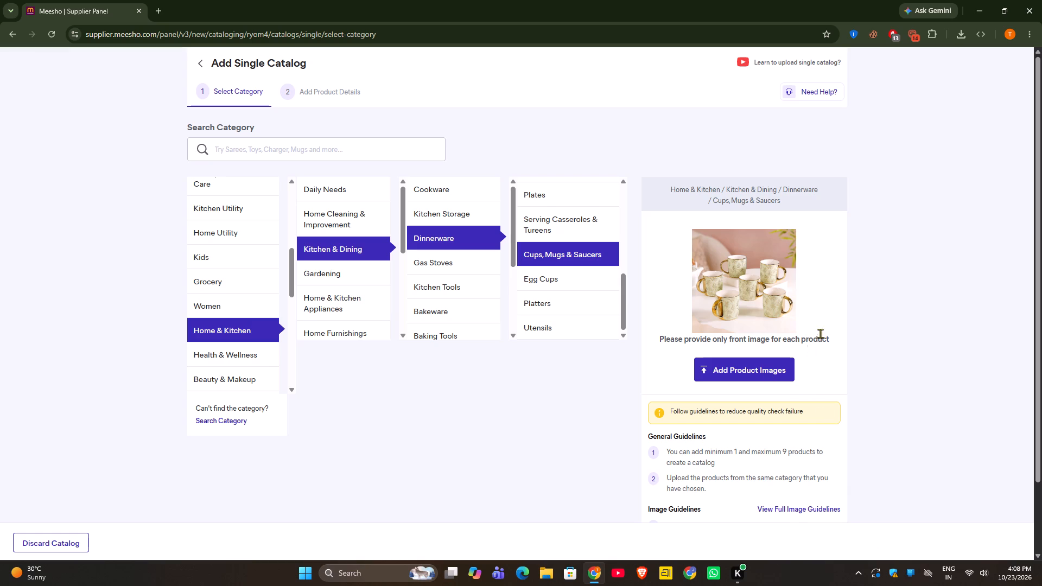
{"action": "scroll", "coordinate": [840, 342], "scroll_direction": "down", "scroll_amount": 4}
{"action": "scroll", "coordinate": [846, 329], "scroll_direction": "up", "scroll_amount": 1}
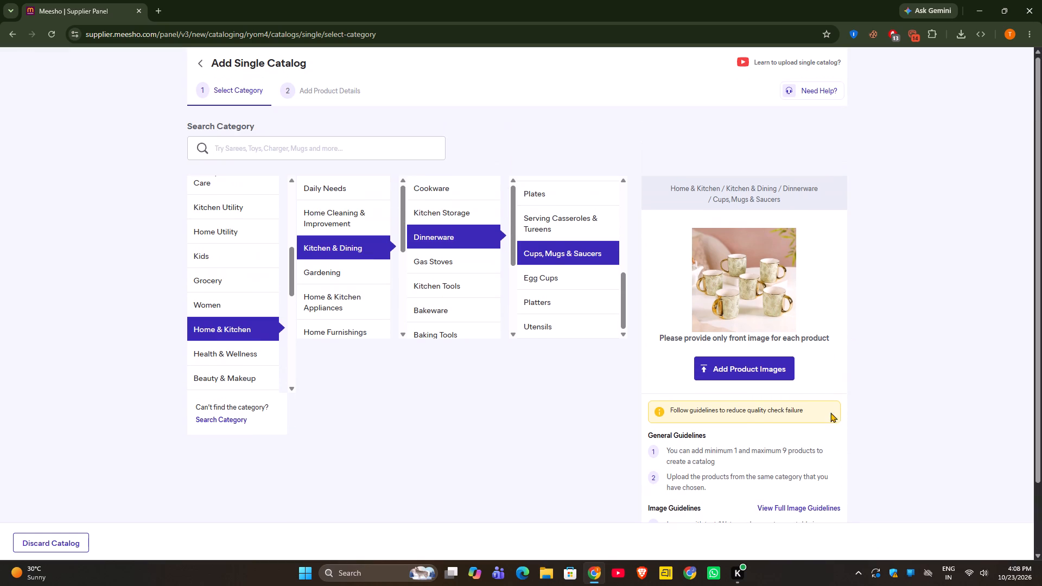
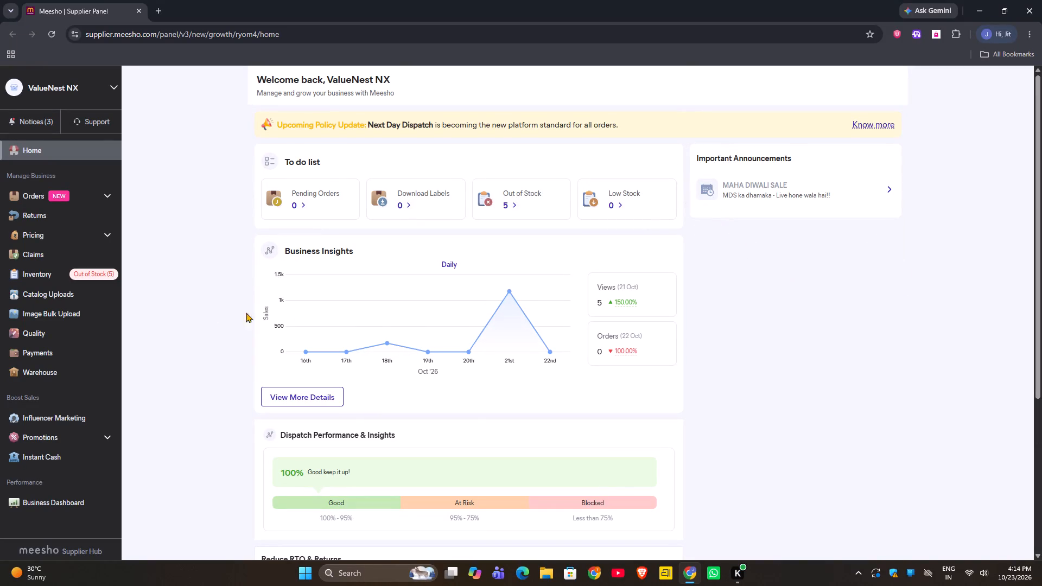
Start a new single catalog upload in the Cups, Mugs & Saucers category under Home & Kitchen.
{"action": "left_click", "coordinate": [56, 287]}
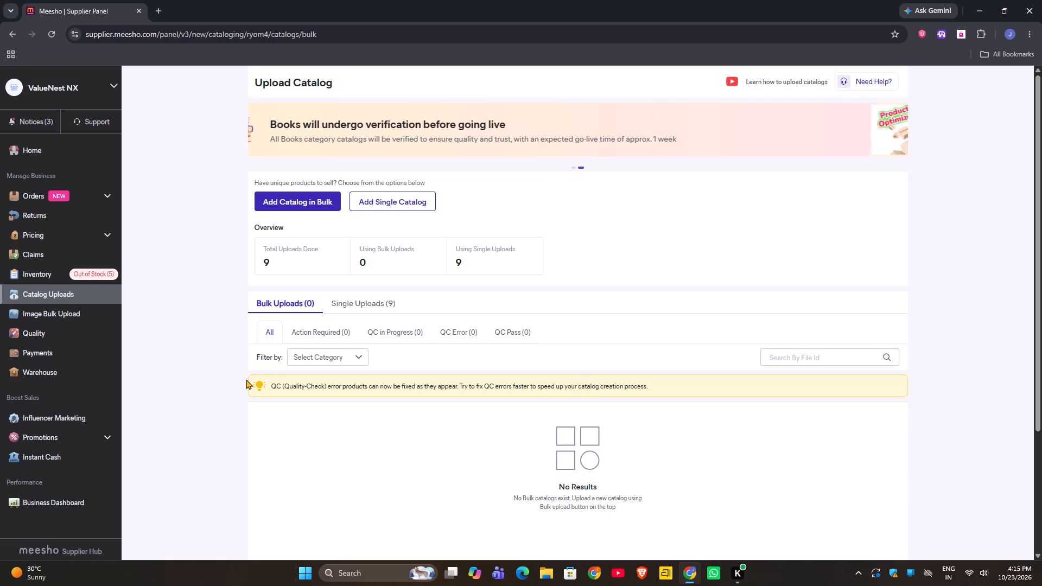
{"action": "left_click", "coordinate": [404, 196]}
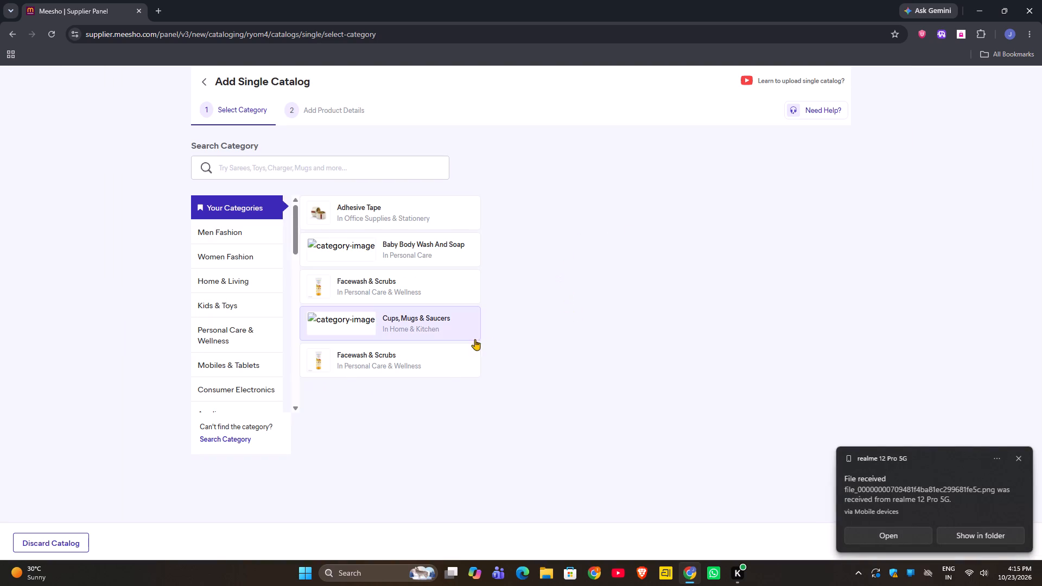
{"action": "left_click", "coordinate": [410, 324]}
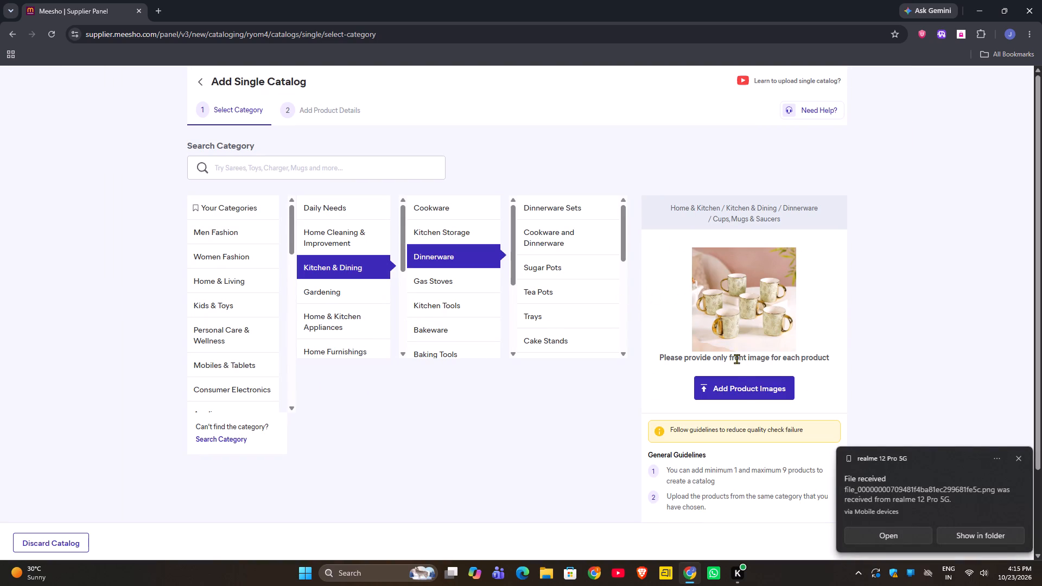
{"action": "left_click", "coordinate": [739, 394]}
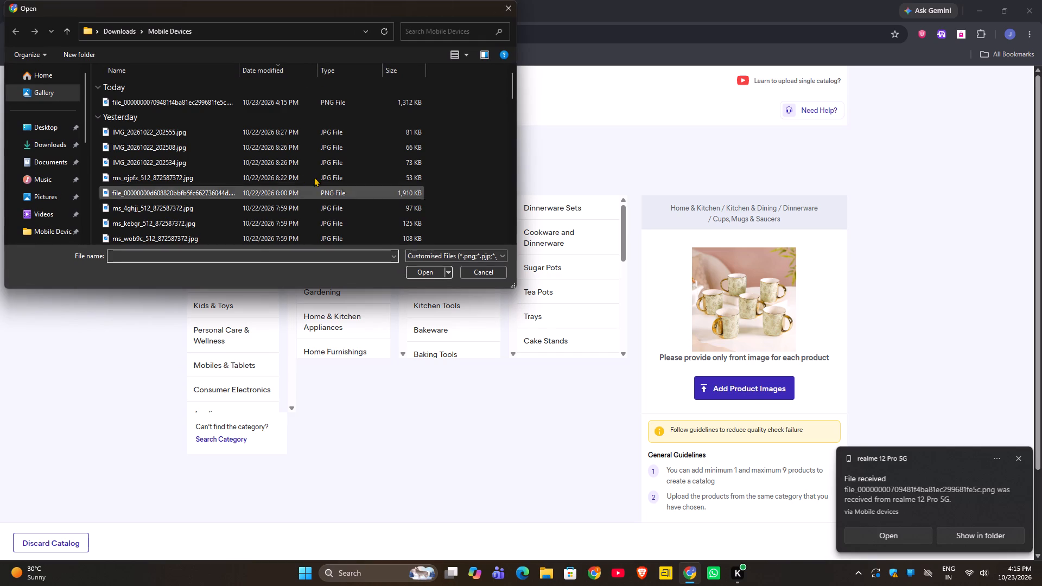
{"action": "left_click", "coordinate": [139, 102]}
{"action": "left_click", "coordinate": [429, 269]}
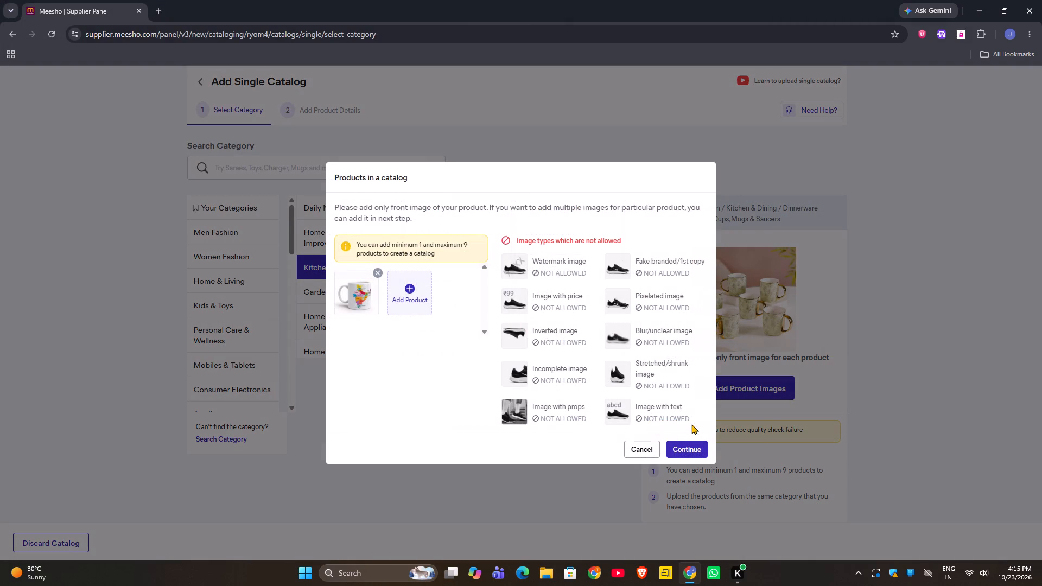
{"action": "left_click", "coordinate": [692, 452]}
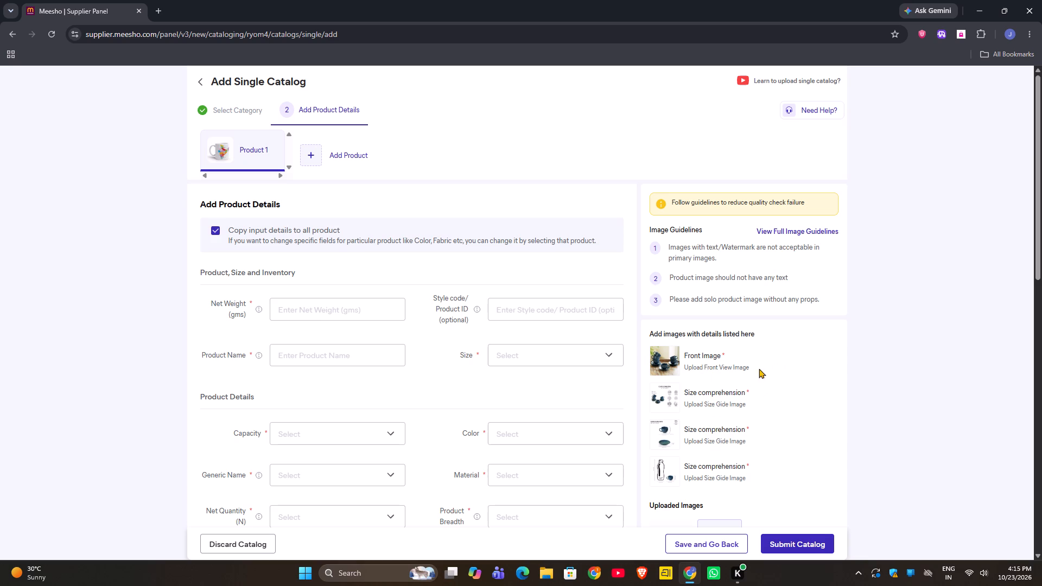
Look over the blank product details form, then save the new mug catalog as a draft and return to the catalog uploads.
{"action": "scroll", "coordinate": [799, 360], "scroll_direction": "down", "scroll_amount": 2}
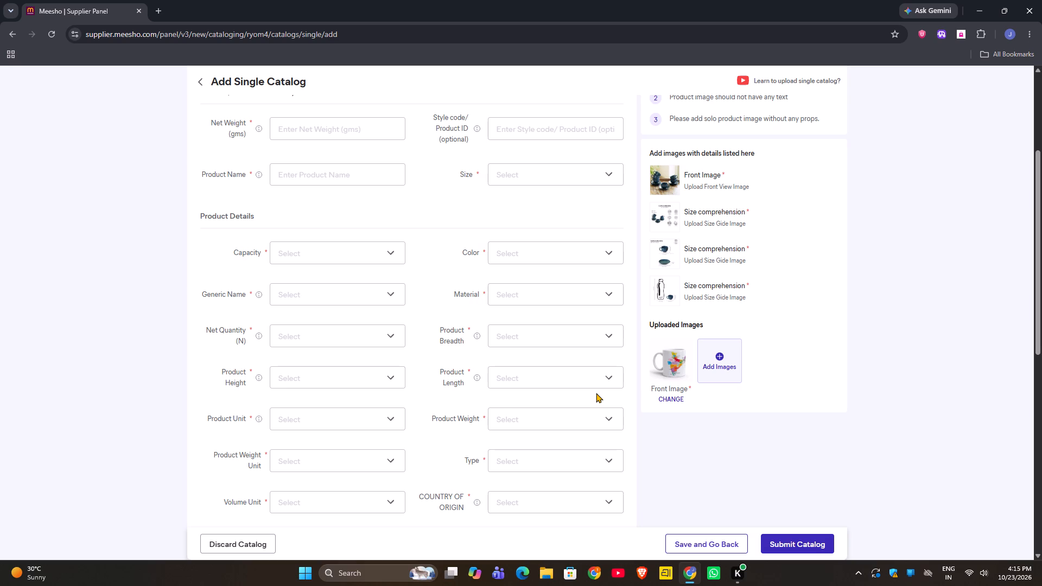
{"action": "scroll", "coordinate": [404, 252], "scroll_direction": "up", "scroll_amount": 2}
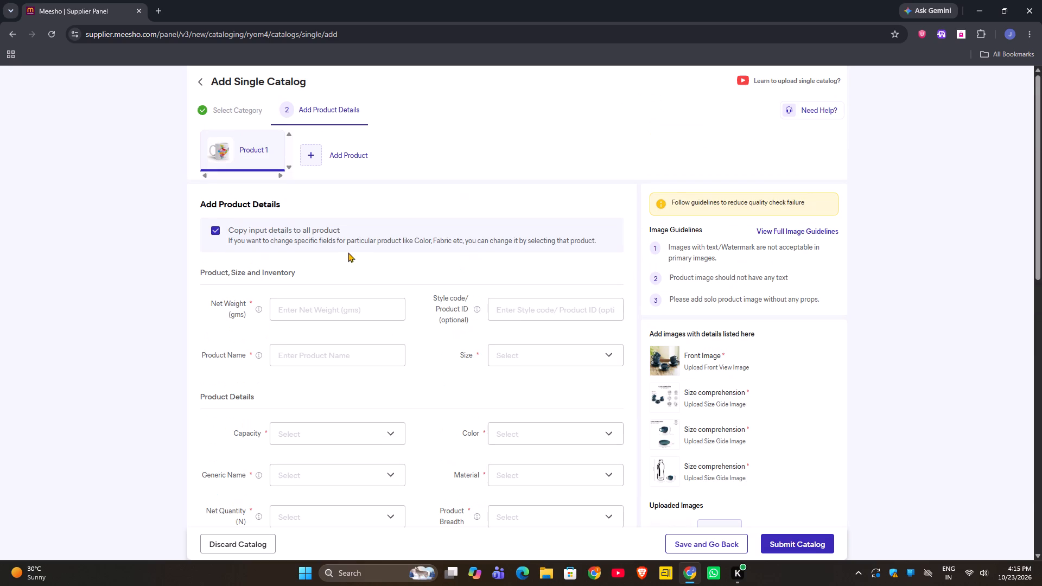
{"action": "left_click", "coordinate": [333, 305]}
{"action": "left_click", "coordinate": [710, 544]}
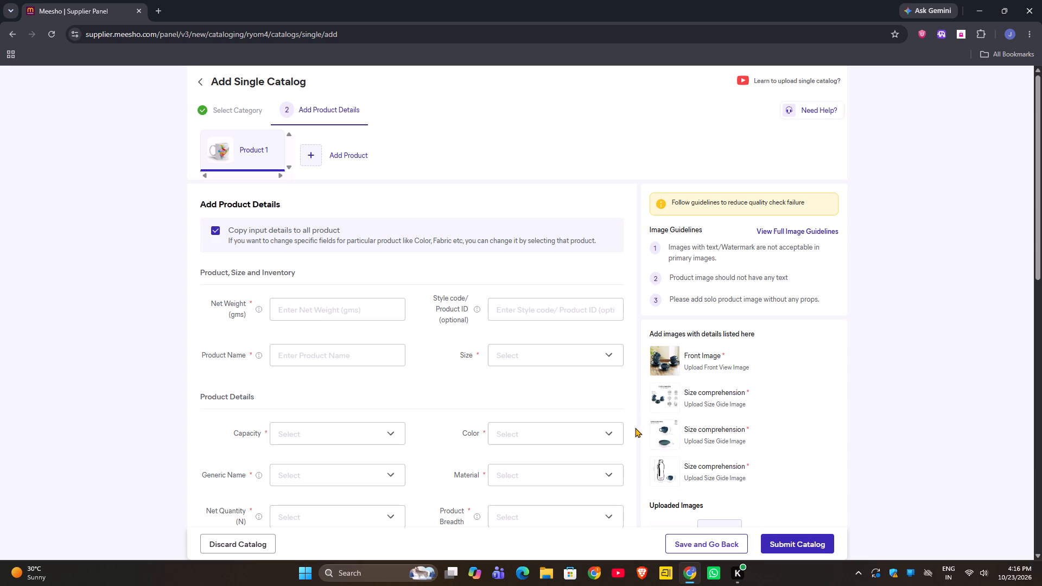
{"action": "left_click", "coordinate": [703, 547]}
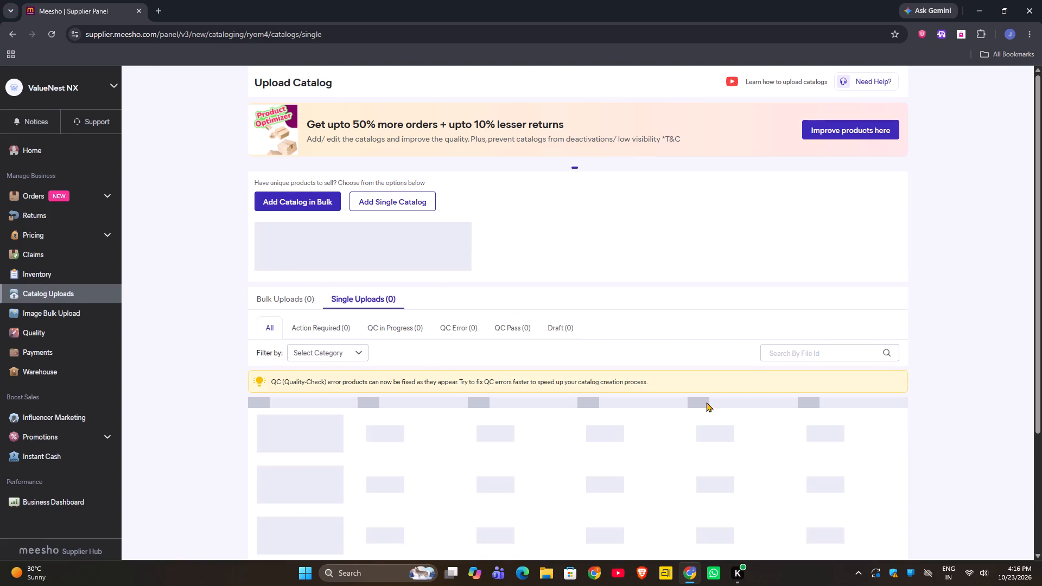
Open the existing QC-passed Cups, Mugs & Saucers product for editing to check its net weight and product name, then leave it.
{"action": "scroll", "coordinate": [481, 395], "scroll_direction": "down", "scroll_amount": 1}
{"action": "scroll", "coordinate": [570, 406], "scroll_direction": "down", "scroll_amount": 3}
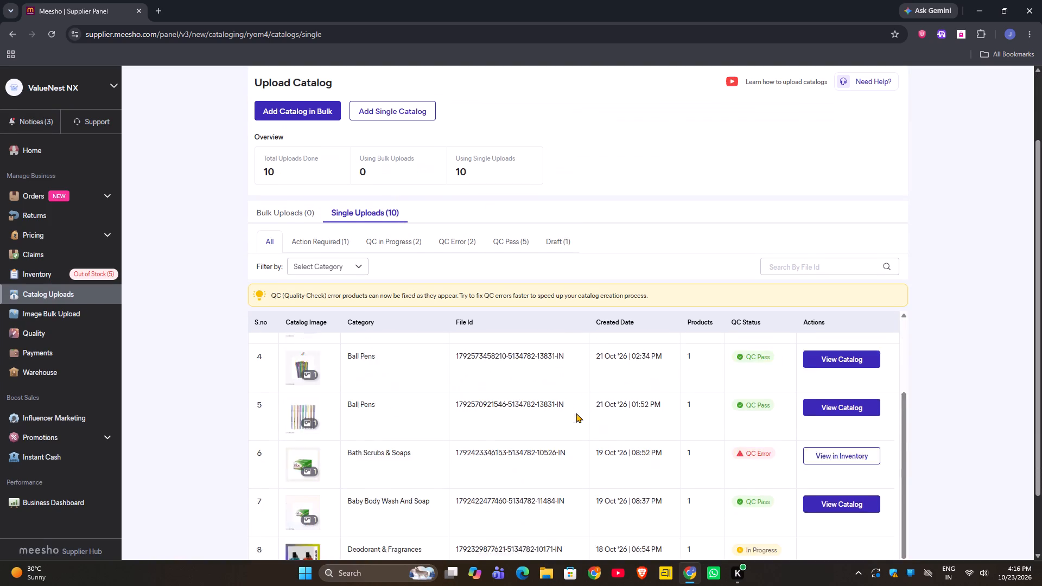
{"action": "scroll", "coordinate": [576, 413], "scroll_direction": "down", "scroll_amount": 3}
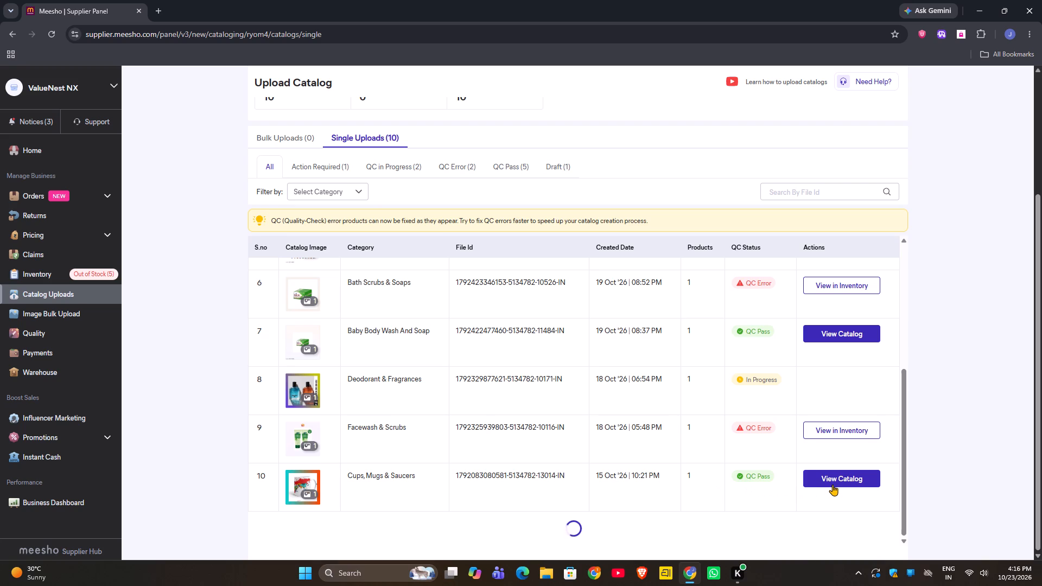
{"action": "left_click", "coordinate": [835, 481]}
{"action": "left_click", "coordinate": [627, 331]}
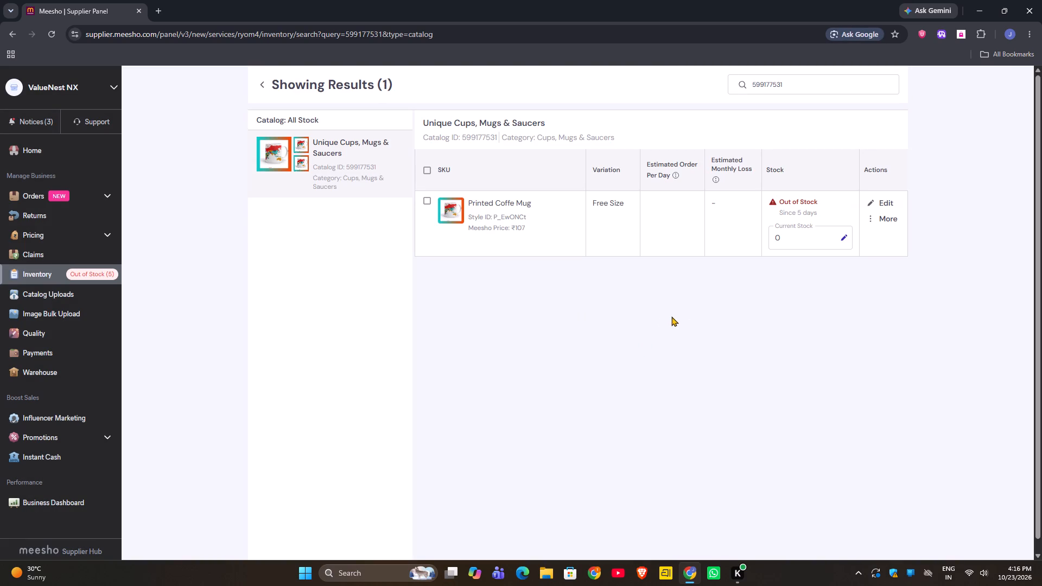
{"action": "left_click", "coordinate": [868, 202]}
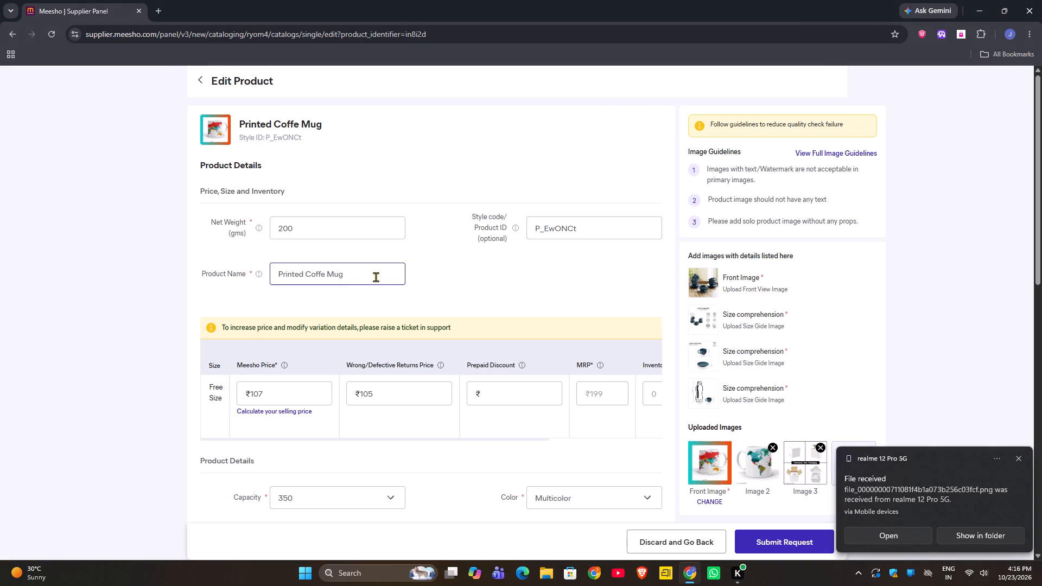
{"action": "left_click", "coordinate": [195, 79]}
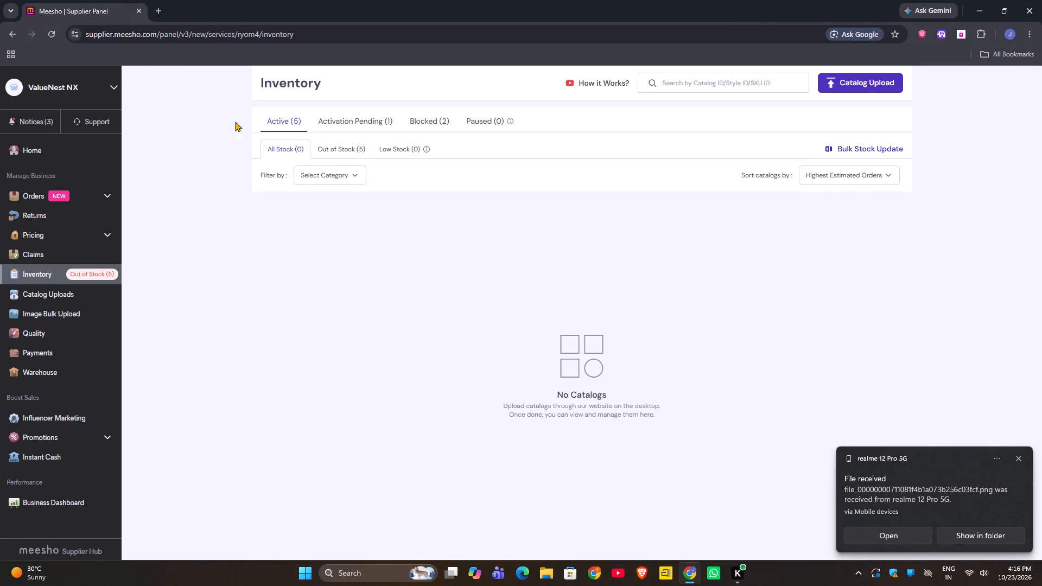
Reopen the draft Cups, Mugs & Saucers catalog from the single uploads for editing.
{"action": "left_click", "coordinate": [87, 140]}
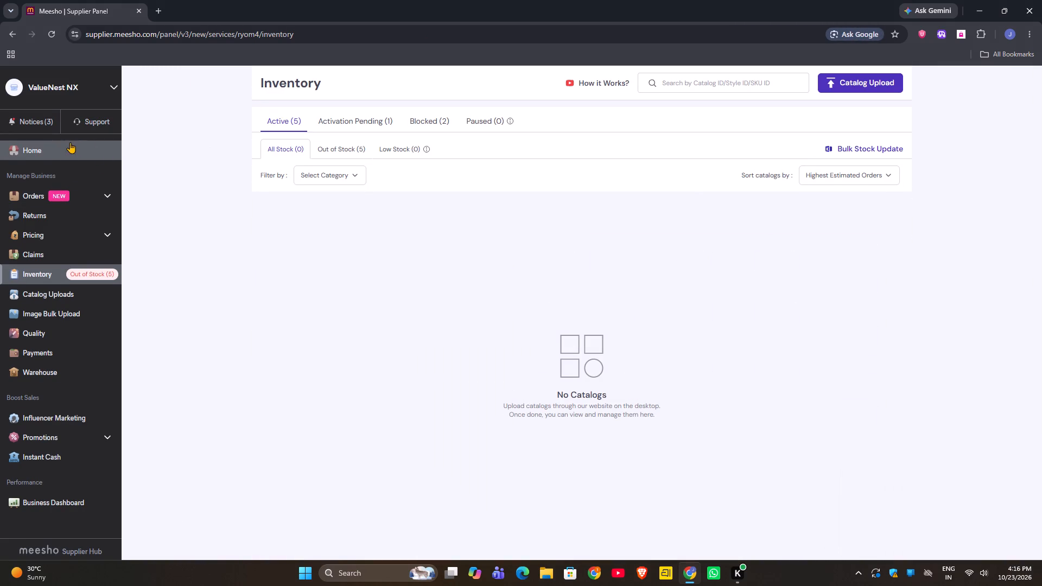
{"action": "left_click", "coordinate": [70, 142]}
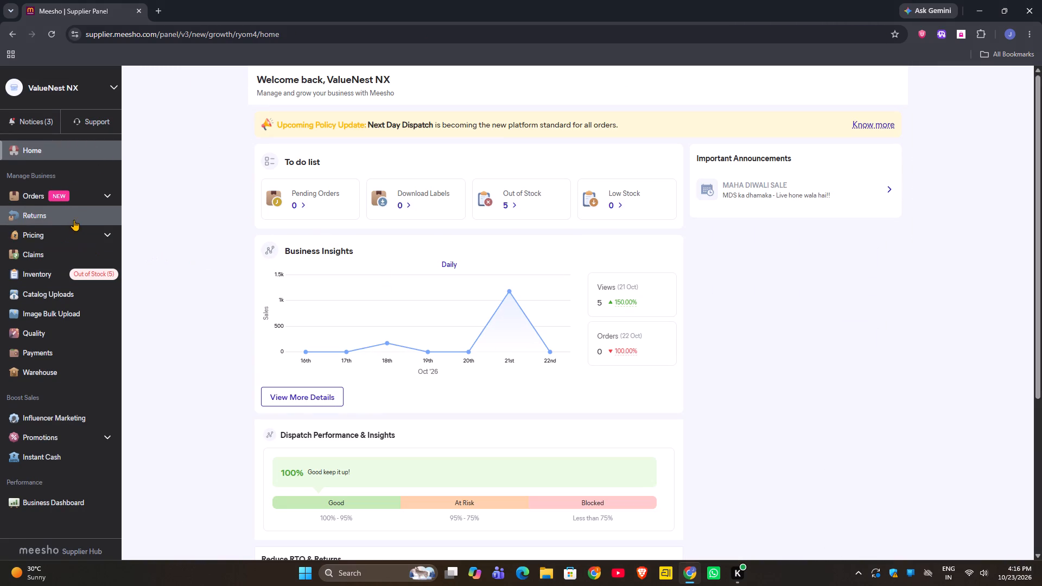
{"action": "left_click", "coordinate": [65, 289]}
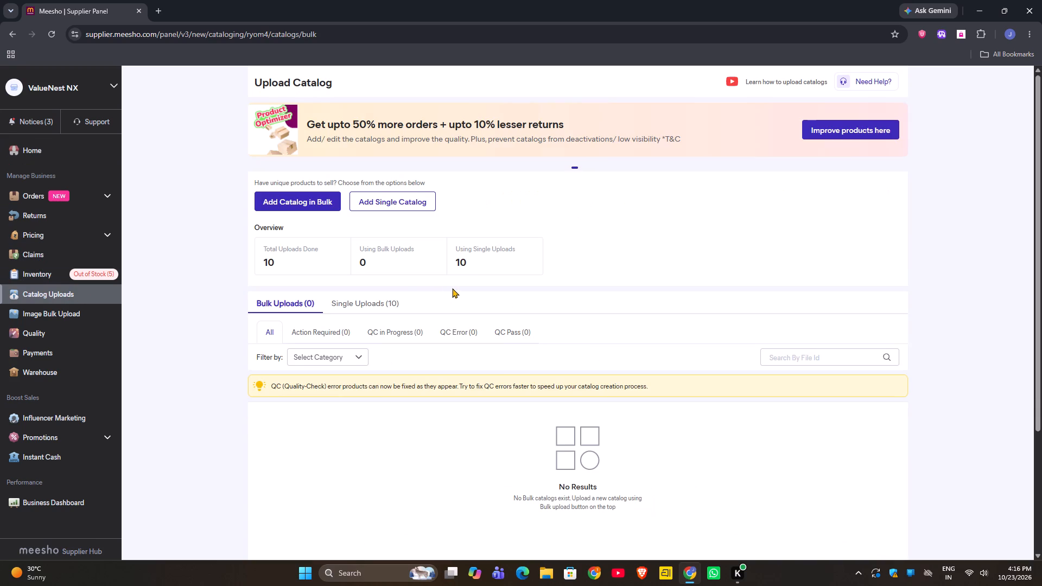
{"action": "left_click", "coordinate": [366, 305]}
{"action": "scroll", "coordinate": [608, 364], "scroll_direction": "down", "scroll_amount": 2}
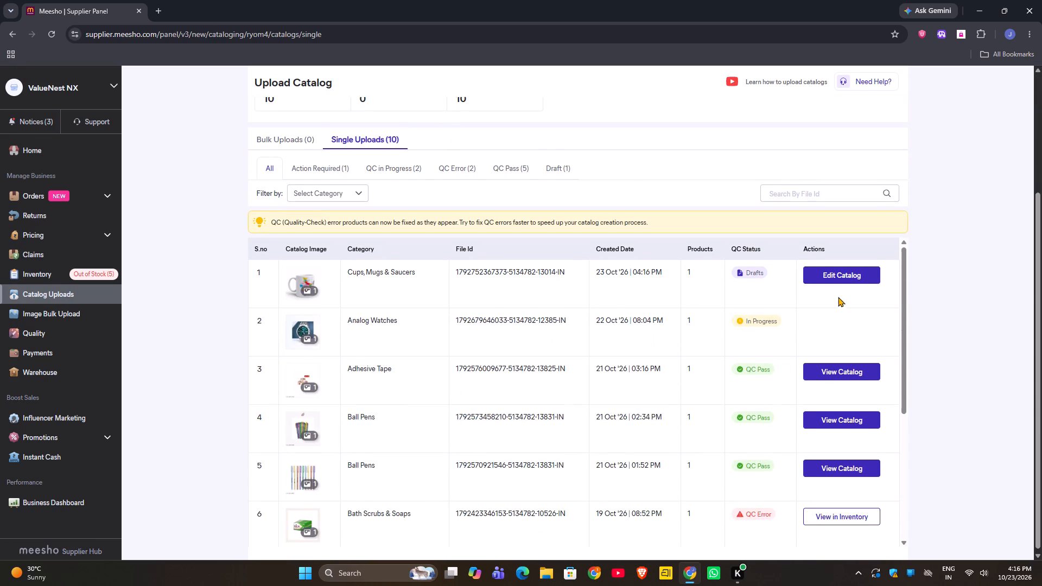
{"action": "left_click", "coordinate": [848, 278]}
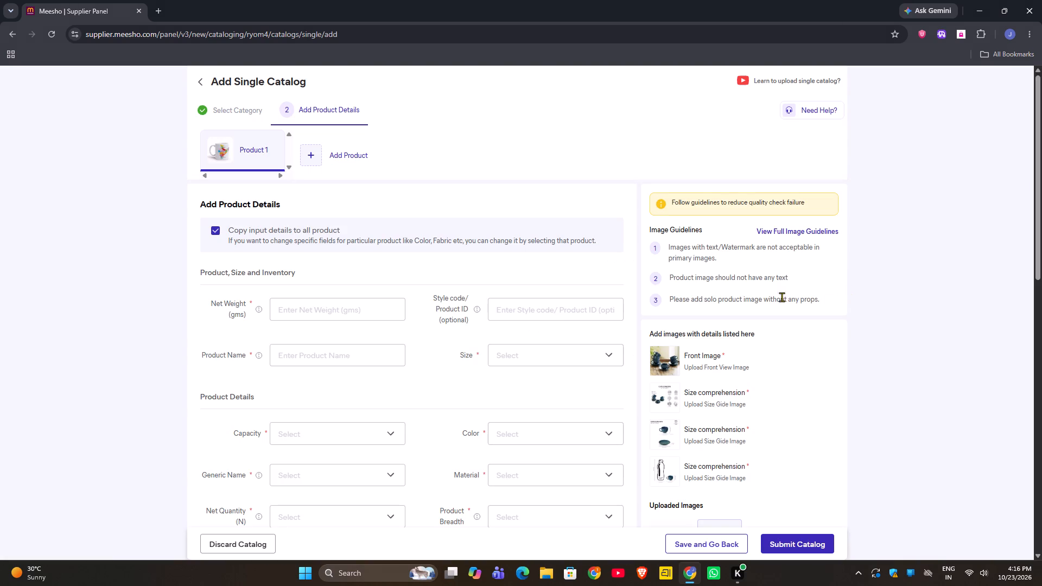
Set the net weight to 200 gms and the product name to "Printed Coffe Mug", then save the draft and go back.
{"action": "left_click", "coordinate": [383, 317]}
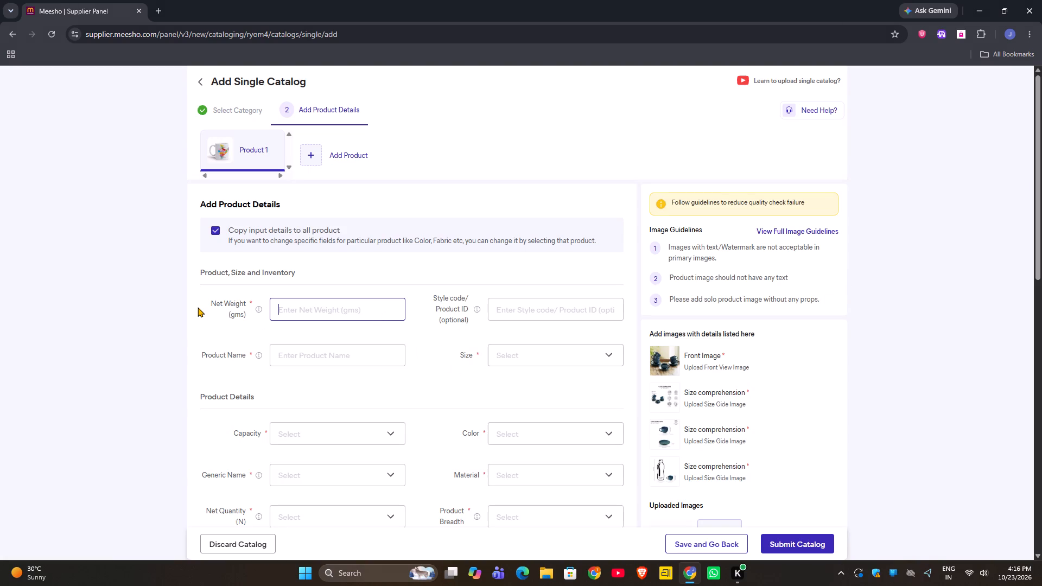
{"action": "type", "text": "200"}
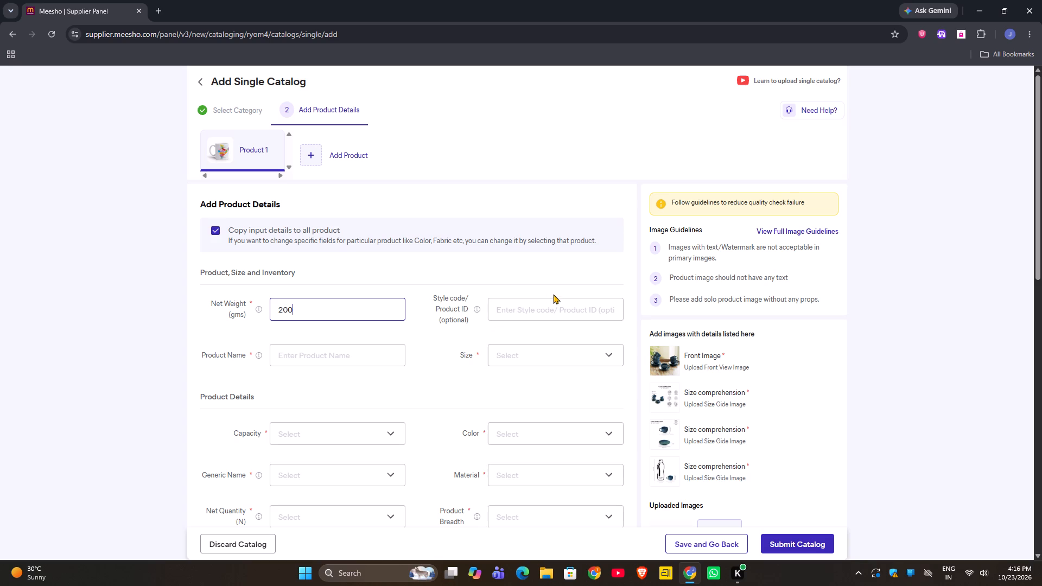
{"action": "left_click", "coordinate": [301, 355]}
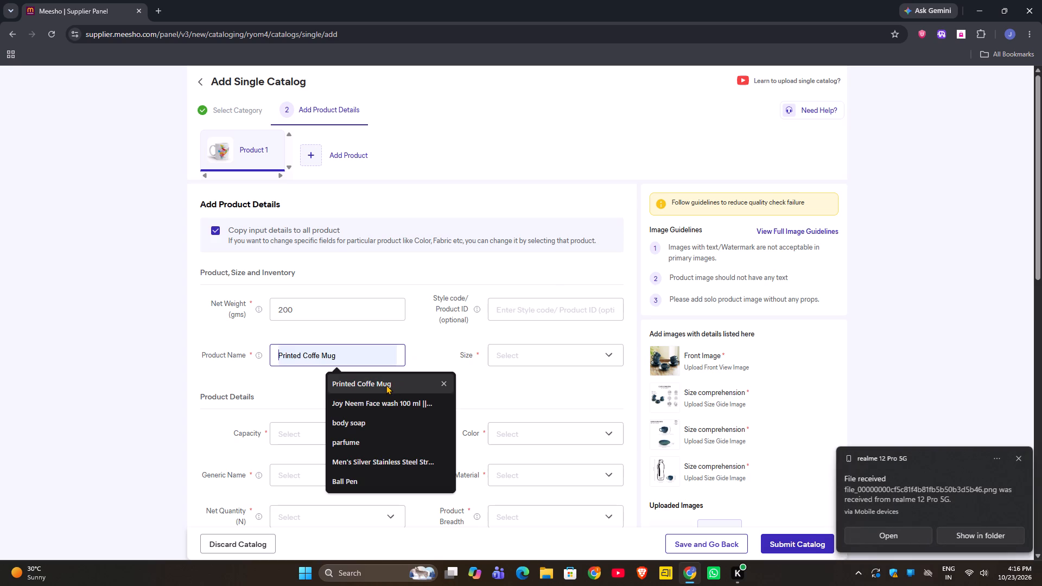
{"action": "left_click", "coordinate": [386, 385]}
{"action": "left_click", "coordinate": [417, 373]}
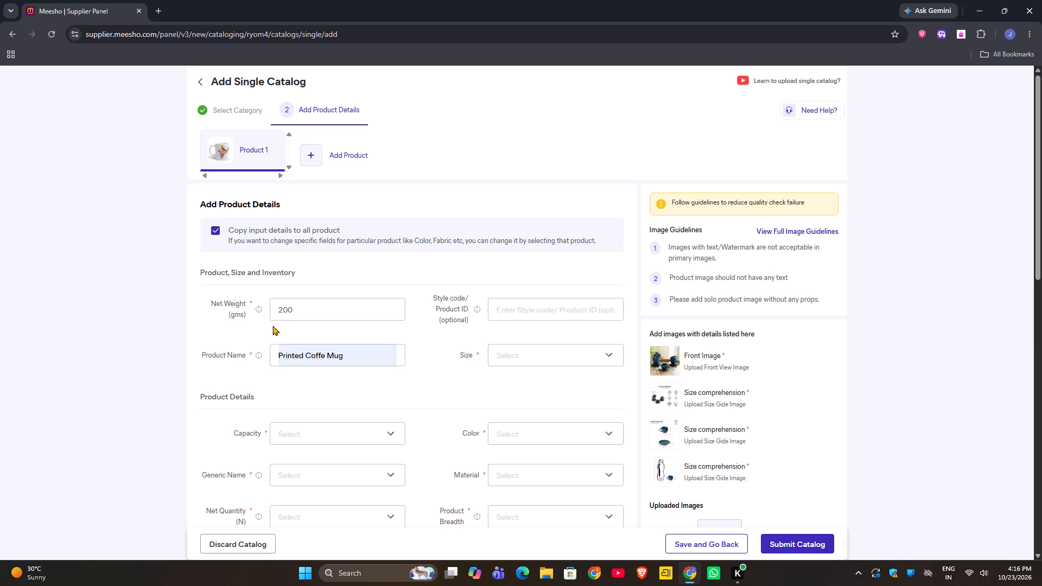
{"action": "left_click", "coordinate": [702, 547]}
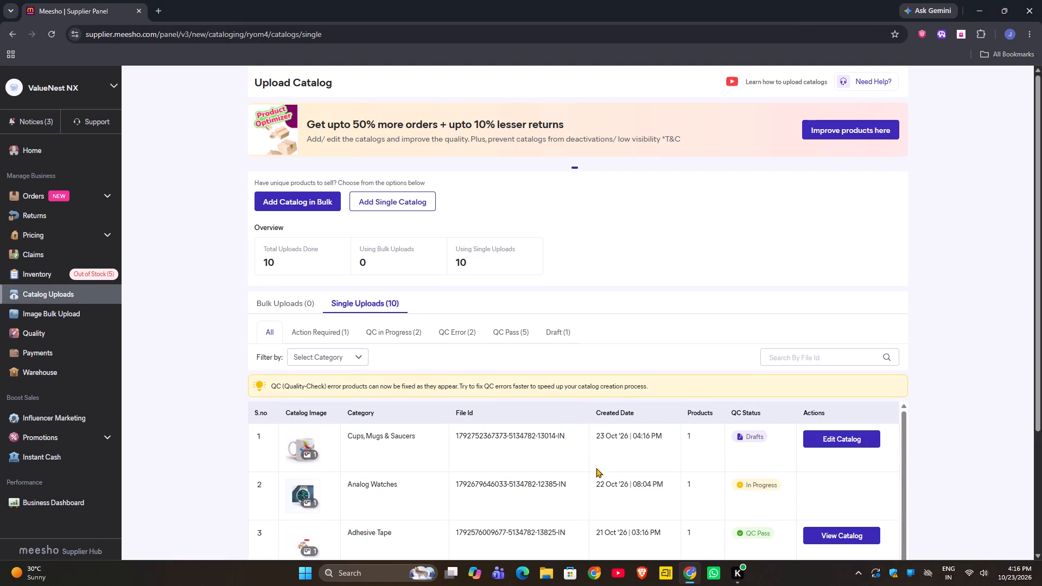
Examine all the product details of the existing Printed Coffe Mug listing as a reference, then leave its edit form without submitting changes.
{"action": "scroll", "coordinate": [688, 419], "scroll_direction": "down", "scroll_amount": 6}
{"action": "scroll", "coordinate": [701, 451], "scroll_direction": "up", "scroll_amount": 7}
{"action": "scroll", "coordinate": [903, 401], "scroll_direction": "down", "scroll_amount": 2}
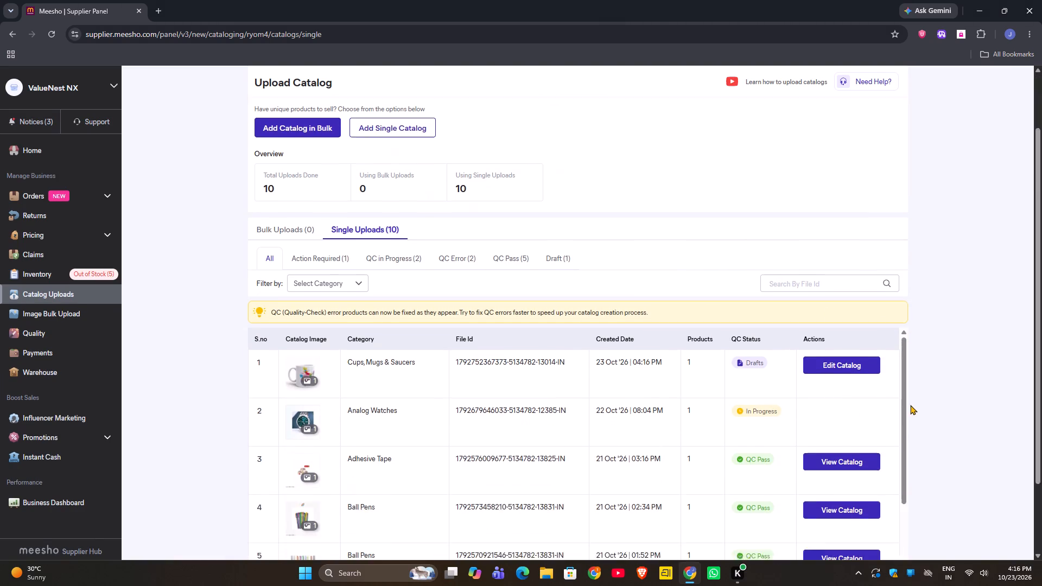
{"action": "scroll", "coordinate": [910, 405], "scroll_direction": "down", "scroll_amount": 5}
{"action": "scroll", "coordinate": [717, 469], "scroll_direction": "down", "scroll_amount": 6}
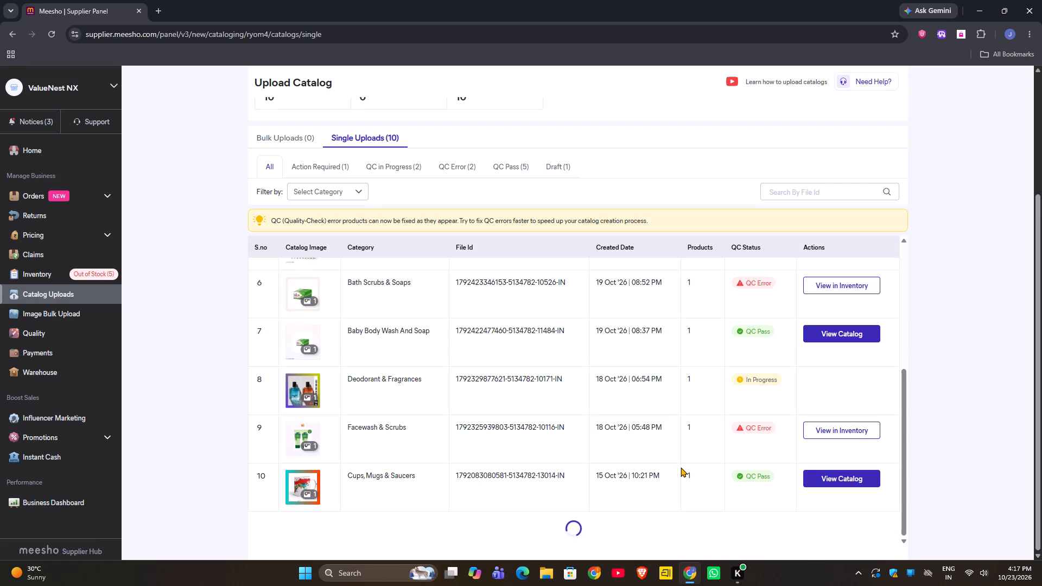
{"action": "scroll", "coordinate": [579, 495], "scroll_direction": "down", "scroll_amount": 1}
{"action": "left_click", "coordinate": [828, 483]}
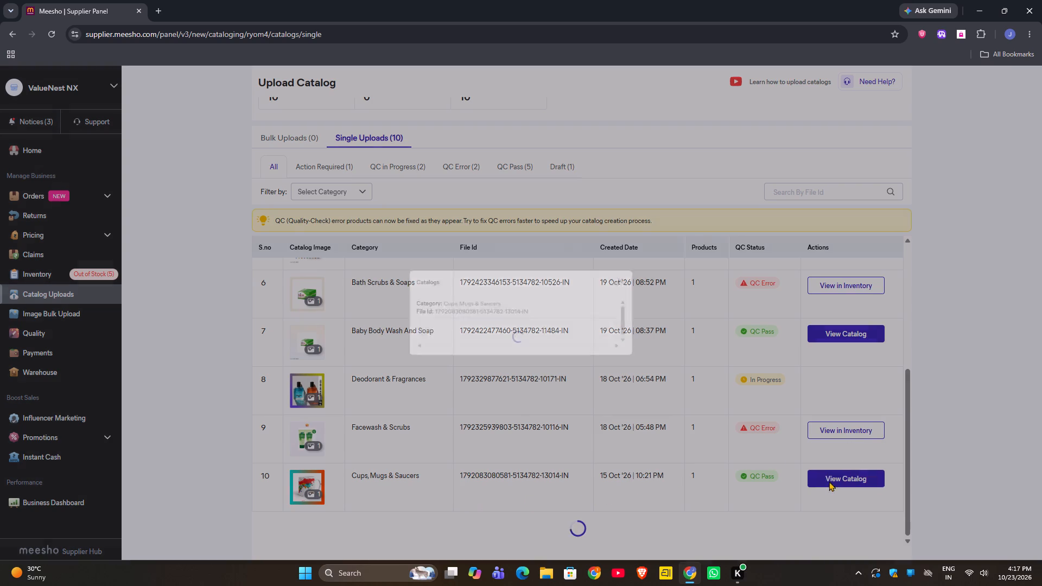
{"action": "left_click", "coordinate": [627, 336]}
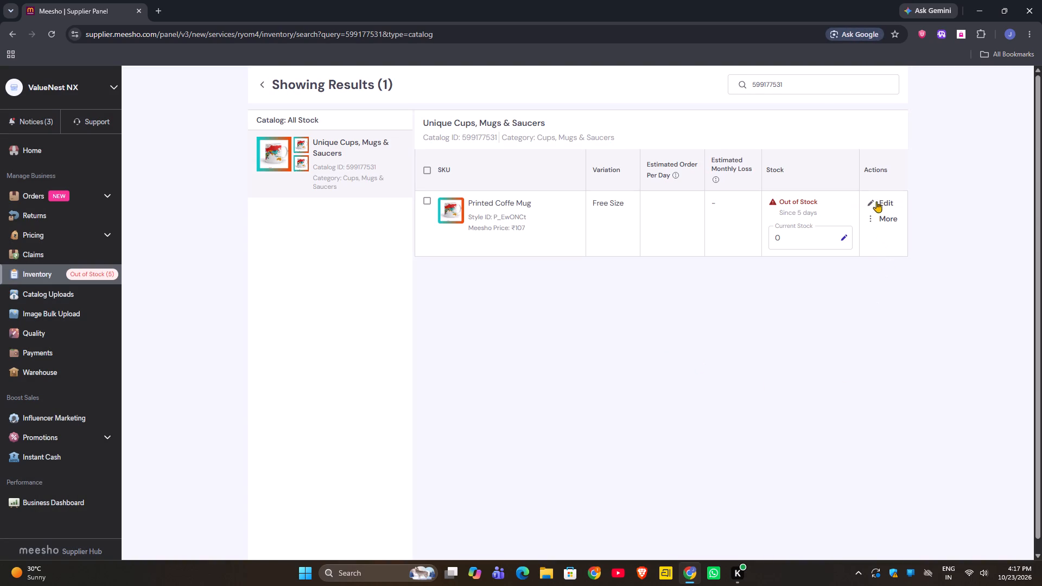
{"action": "left_click", "coordinate": [878, 196]}
{"action": "left_click", "coordinate": [876, 204]}
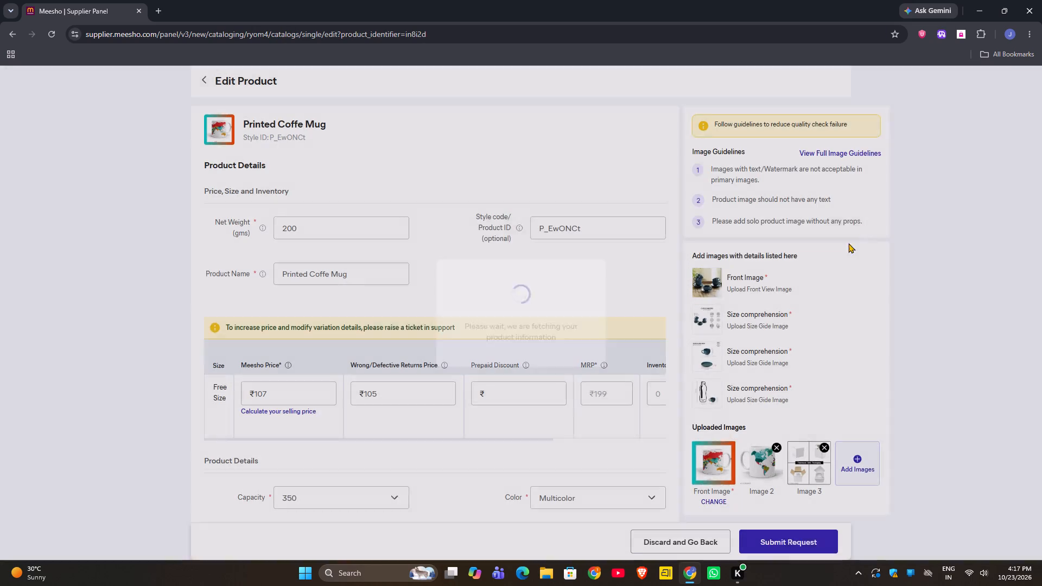
{"action": "scroll", "coordinate": [440, 266], "scroll_direction": "down", "scroll_amount": 7}
{"action": "scroll", "coordinate": [549, 253], "scroll_direction": "down", "scroll_amount": 6}
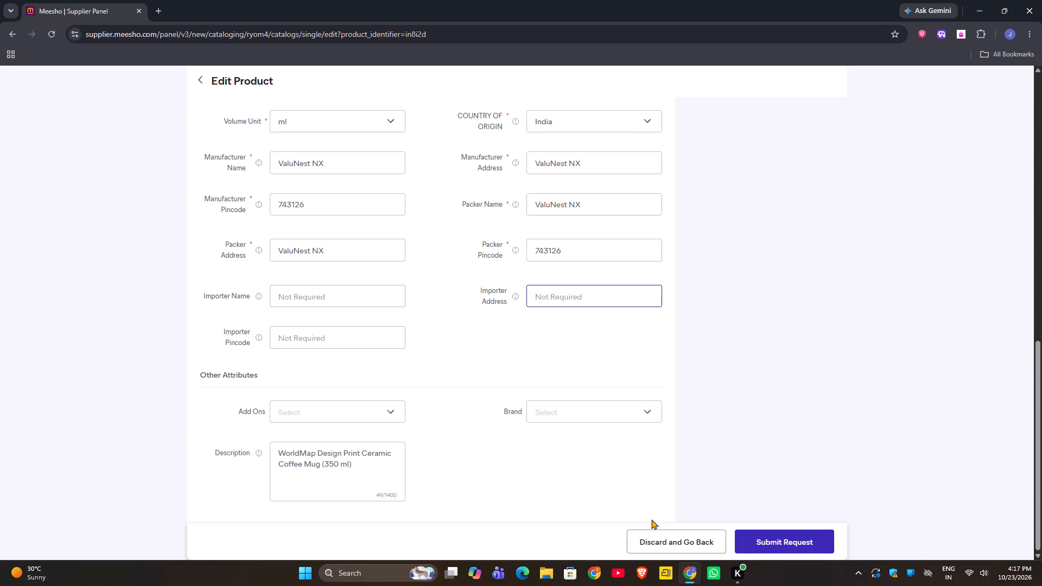
{"action": "scroll", "coordinate": [516, 516], "scroll_direction": "up", "scroll_amount": 9}
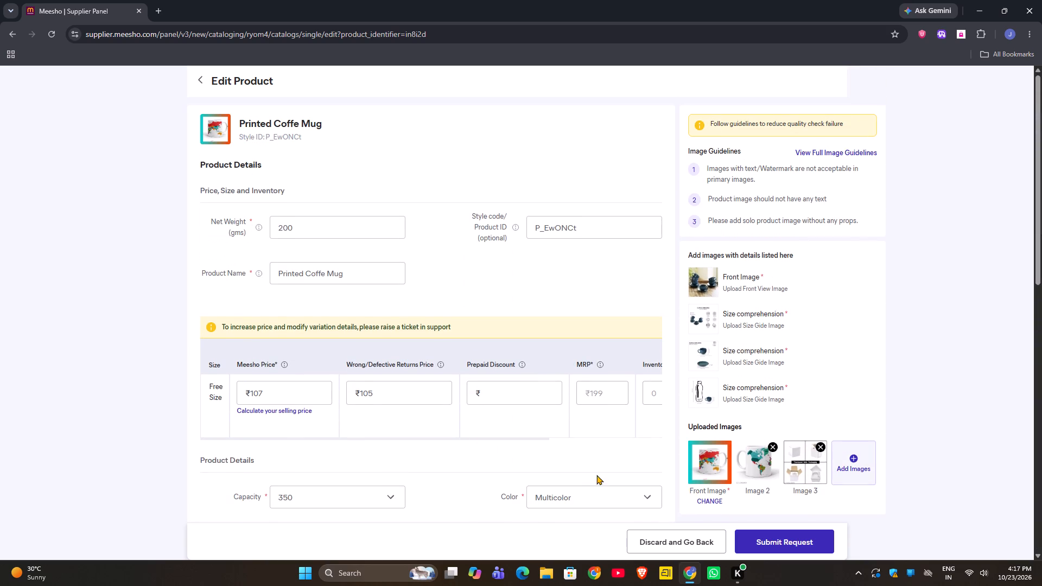
{"action": "scroll", "coordinate": [596, 475], "scroll_direction": "up", "scroll_amount": 3}
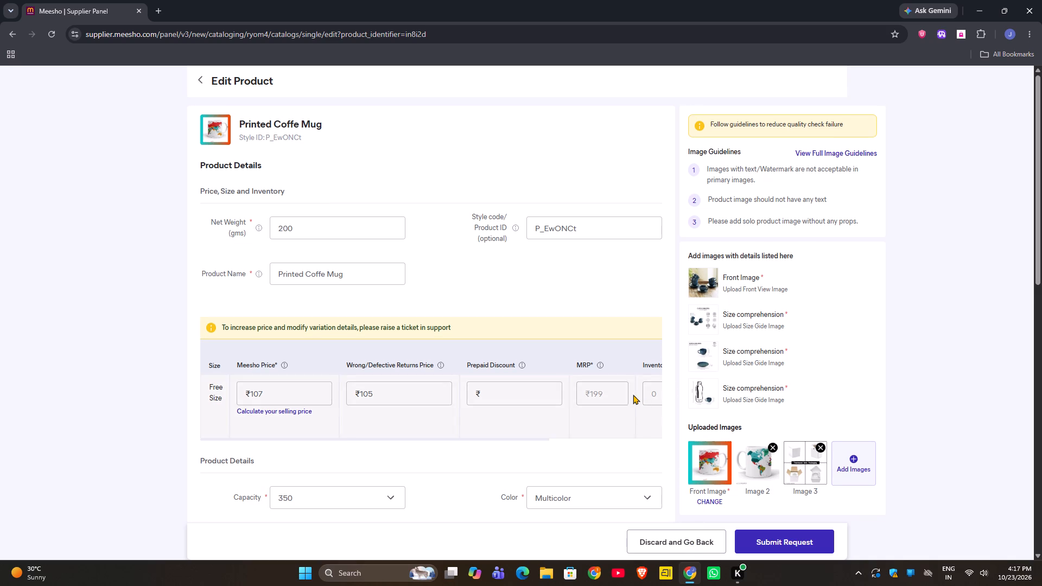
{"action": "left_click", "coordinate": [669, 538]}
{"action": "left_click", "coordinate": [529, 349]}
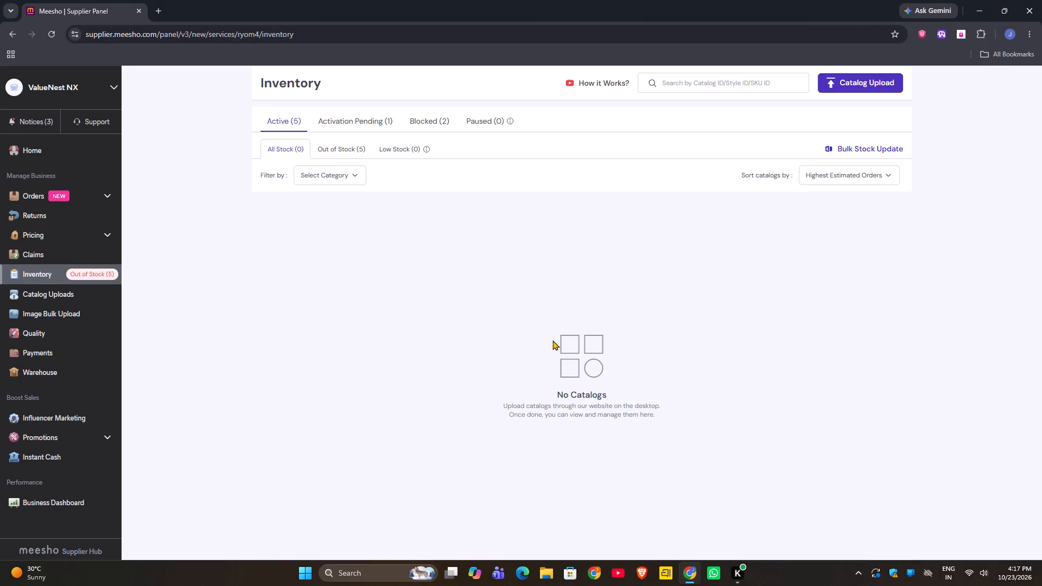
Examine the product details and enlarged image of the out-of-stock Printed Coffe Mug in the inventory, then close them.
{"action": "left_click", "coordinate": [355, 144]}
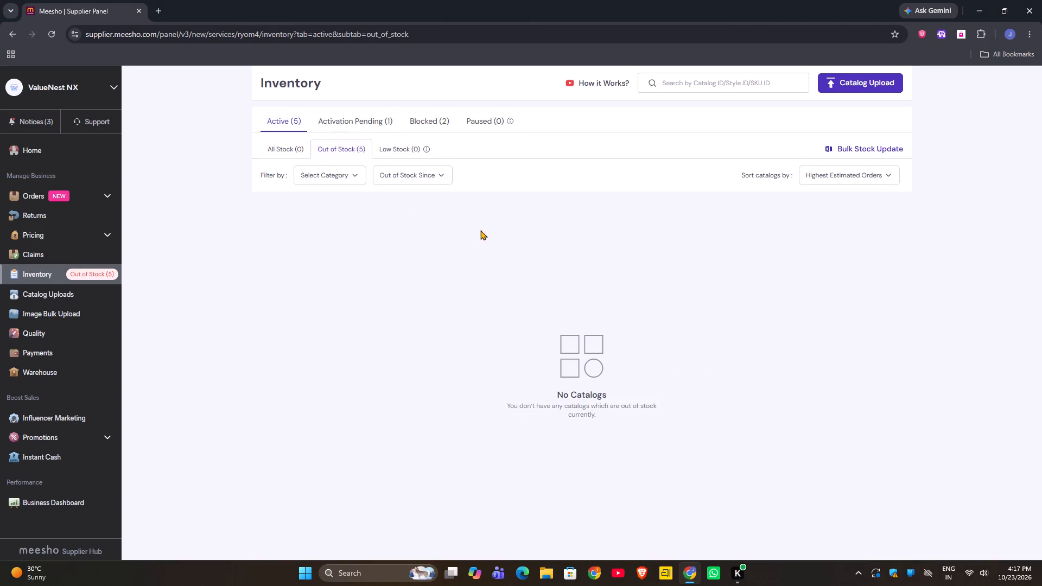
{"action": "left_click", "coordinate": [292, 462]}
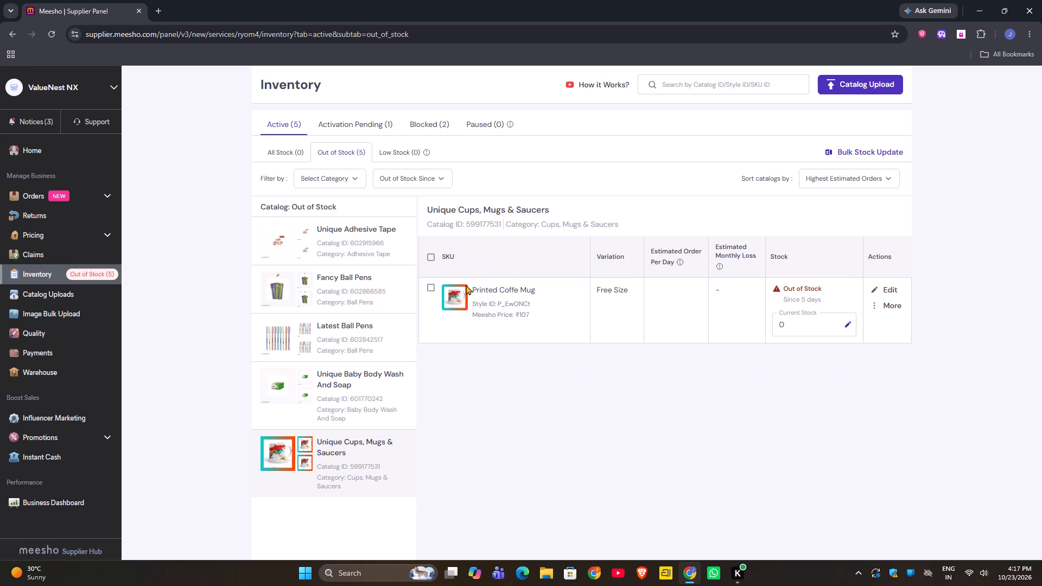
{"action": "left_click", "coordinate": [462, 297]}
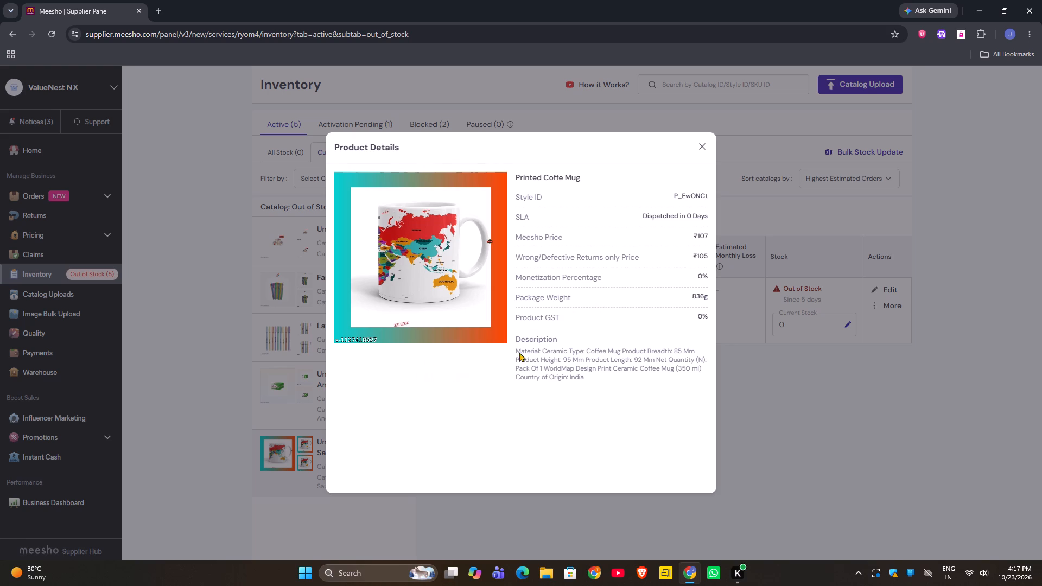
{"action": "left_click", "coordinate": [544, 323]}
{"action": "left_click_drag", "start_coordinate": [407, 328], "coordinate": [400, 336]}
{"action": "scroll", "coordinate": [498, 346], "scroll_direction": "down", "scroll_amount": 5}
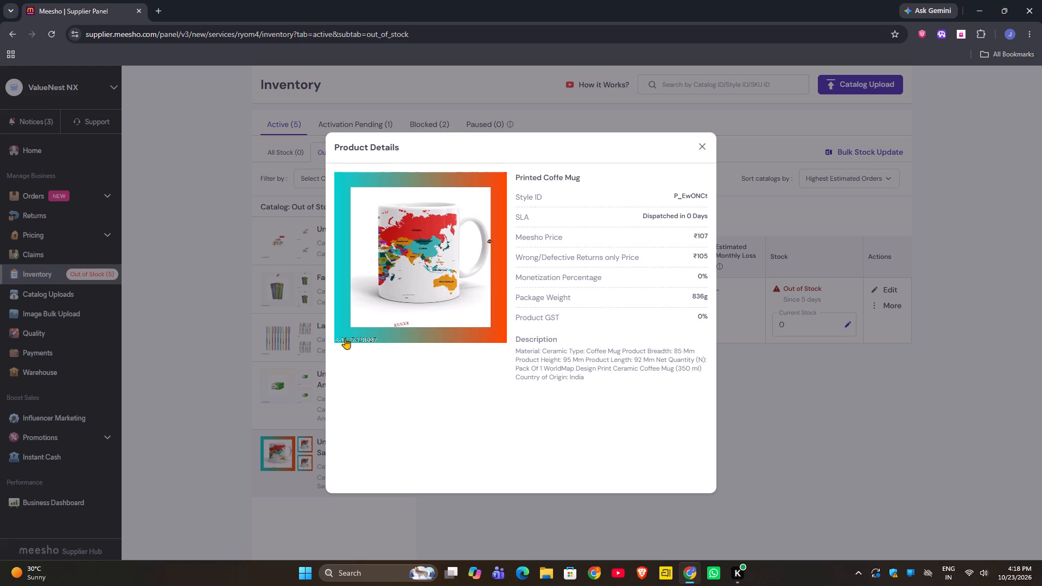
{"action": "left_click", "coordinate": [356, 339]}
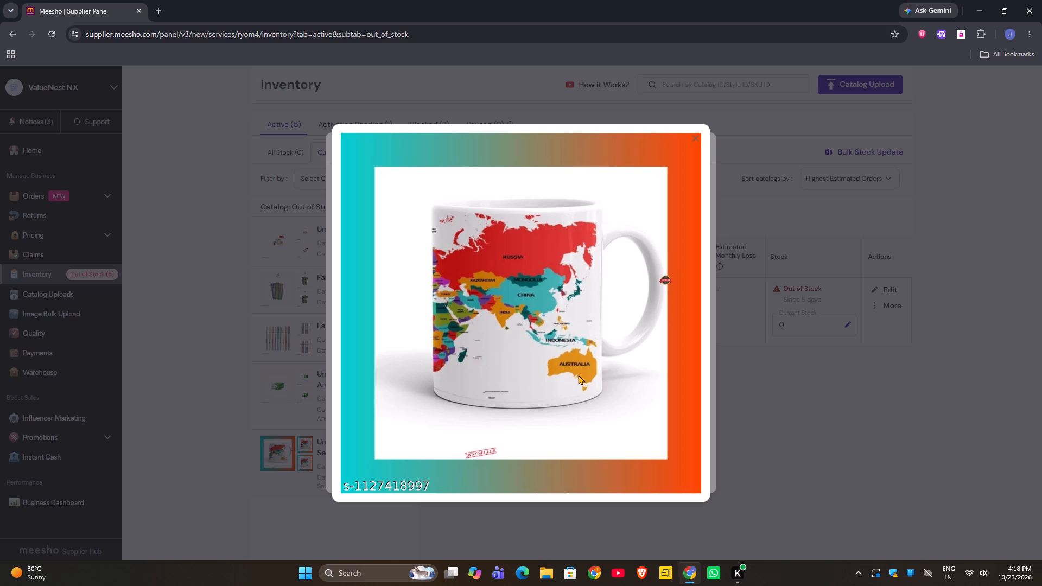
{"action": "left_click", "coordinate": [696, 140]}
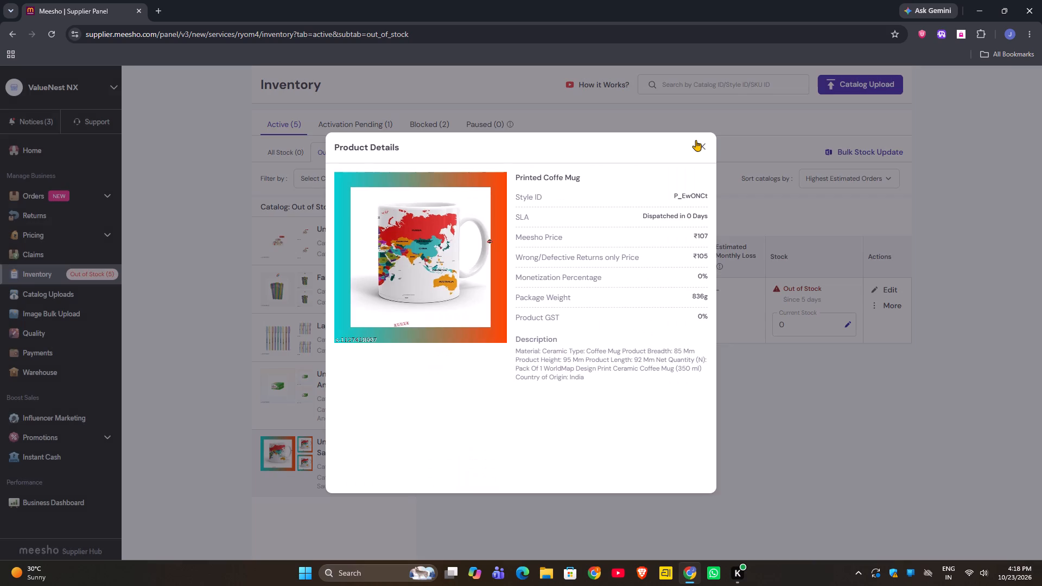
{"action": "left_click", "coordinate": [699, 148]}
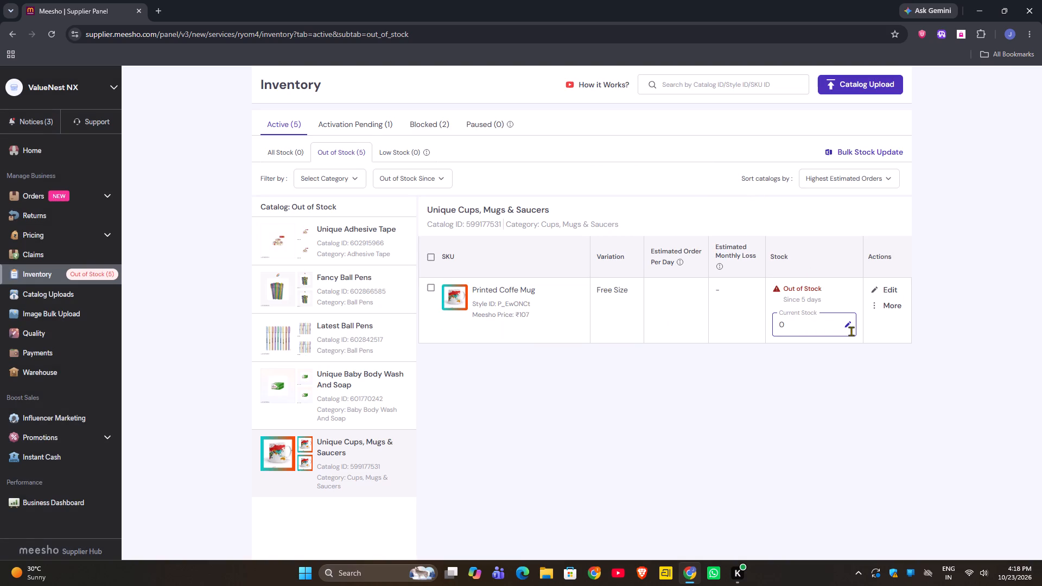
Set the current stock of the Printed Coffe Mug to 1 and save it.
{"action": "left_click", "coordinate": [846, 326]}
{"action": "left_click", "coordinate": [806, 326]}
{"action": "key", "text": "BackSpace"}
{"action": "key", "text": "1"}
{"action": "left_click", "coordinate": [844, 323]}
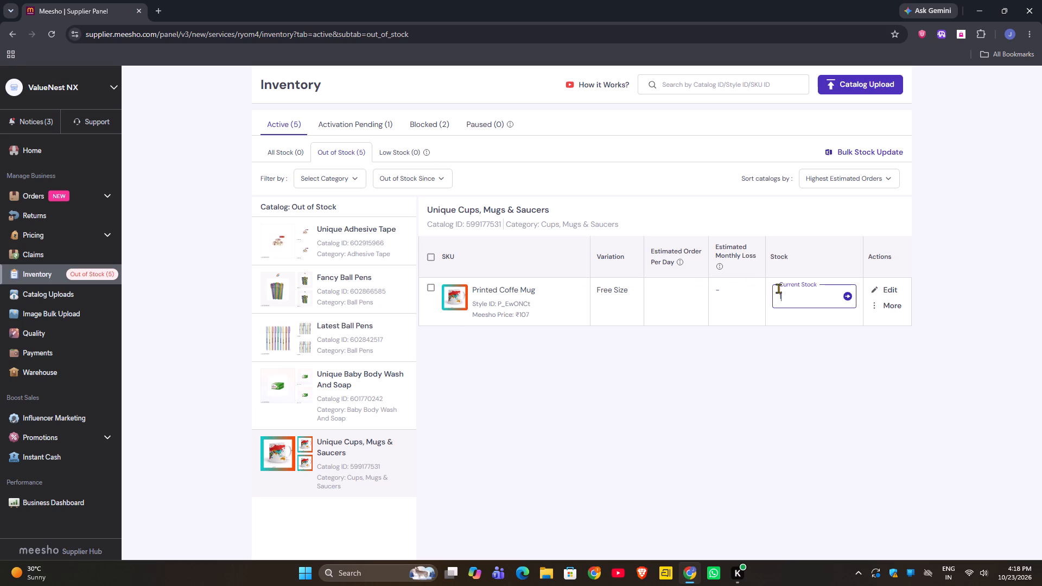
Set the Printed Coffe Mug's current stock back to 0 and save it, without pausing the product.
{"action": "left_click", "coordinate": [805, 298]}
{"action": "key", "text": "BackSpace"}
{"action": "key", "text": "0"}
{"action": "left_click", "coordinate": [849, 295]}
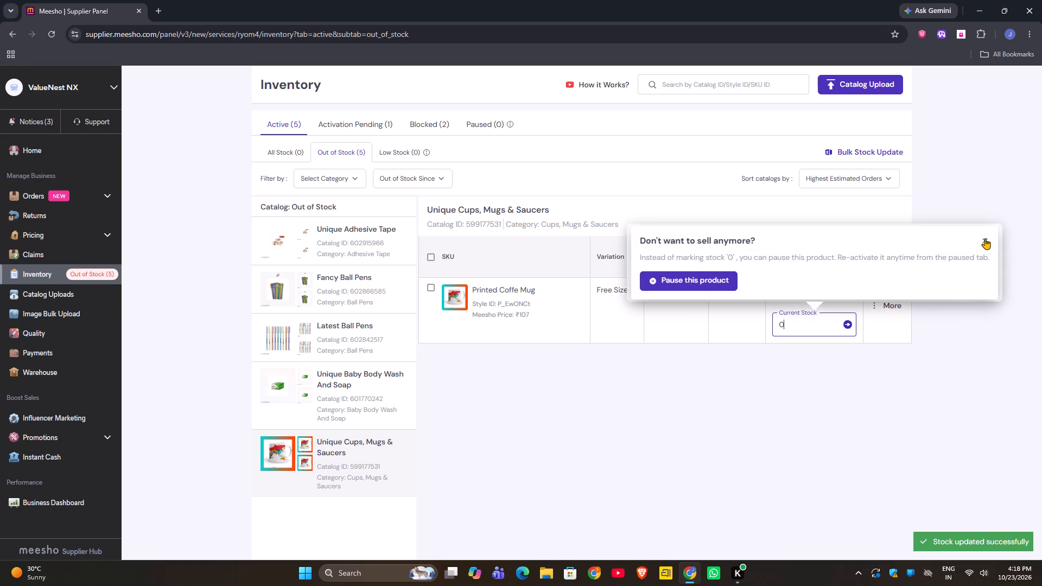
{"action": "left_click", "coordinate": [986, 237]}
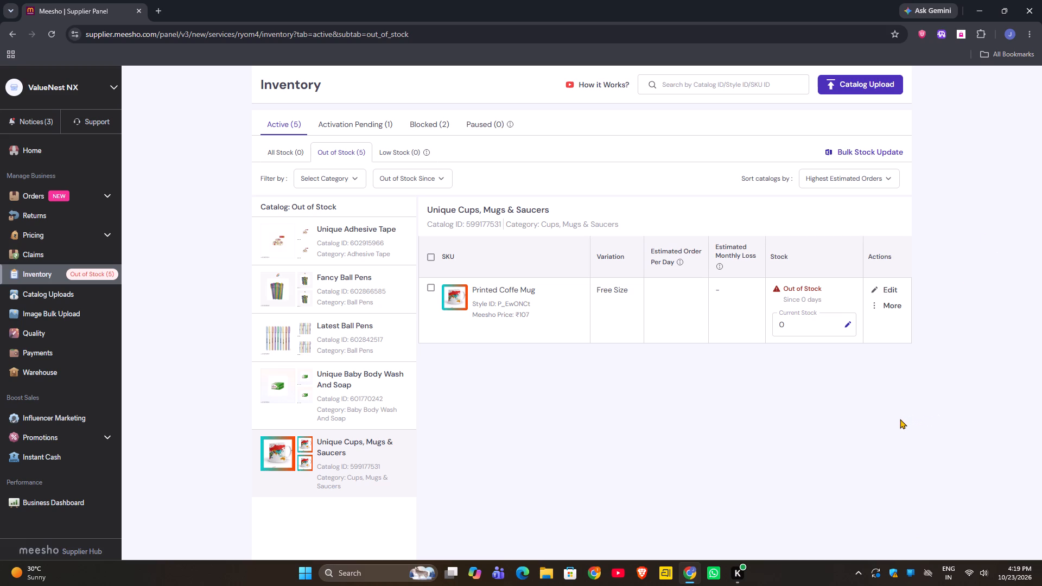
Examine the Printed Coffe Mug's enlarged image and product details again, then close them.
{"action": "left_click", "coordinate": [739, 486]}
{"action": "left_click", "coordinate": [462, 300]}
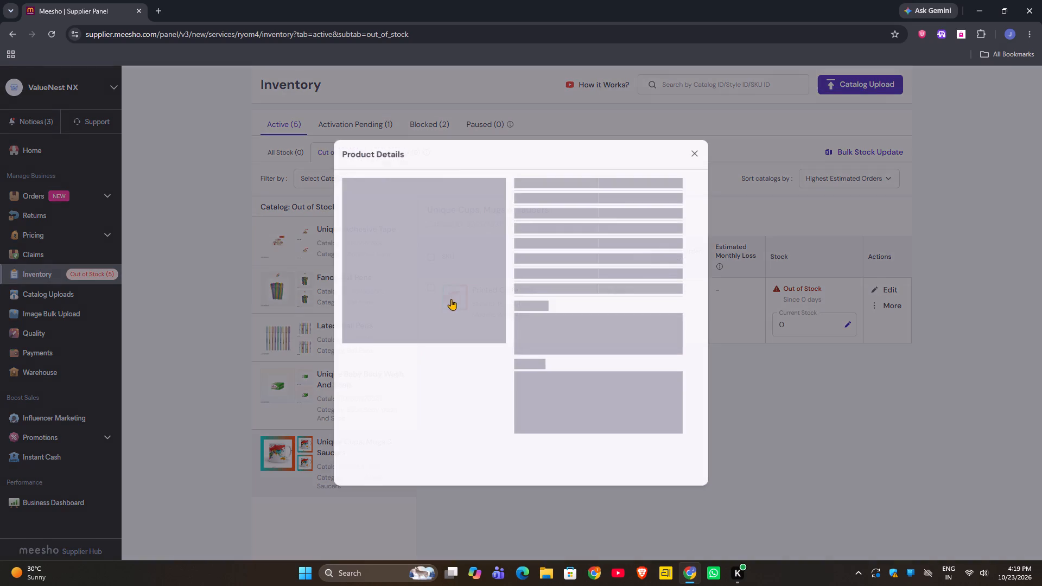
{"action": "left_click", "coordinate": [418, 284]}
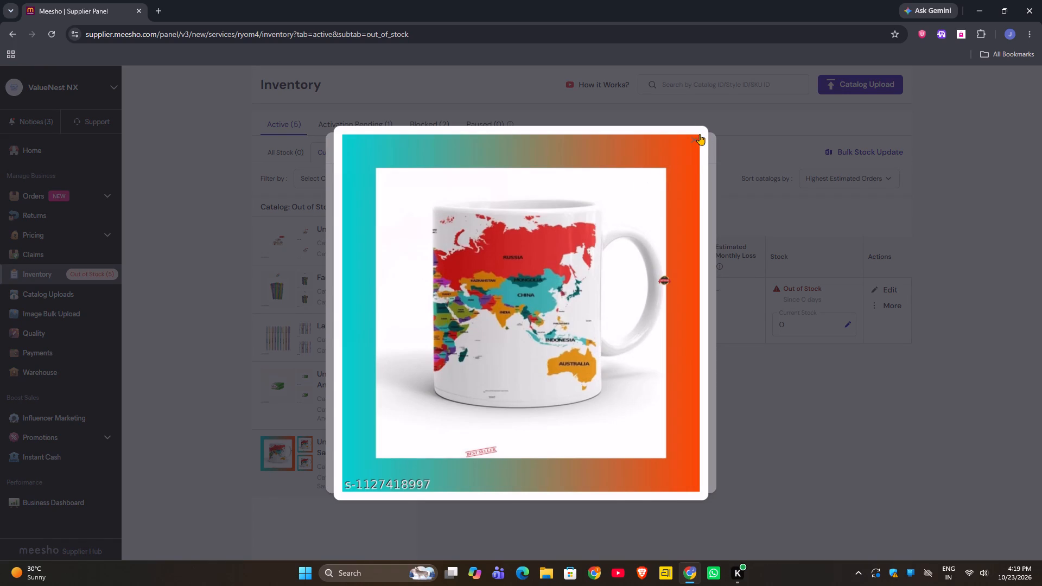
{"action": "left_click", "coordinate": [697, 134]}
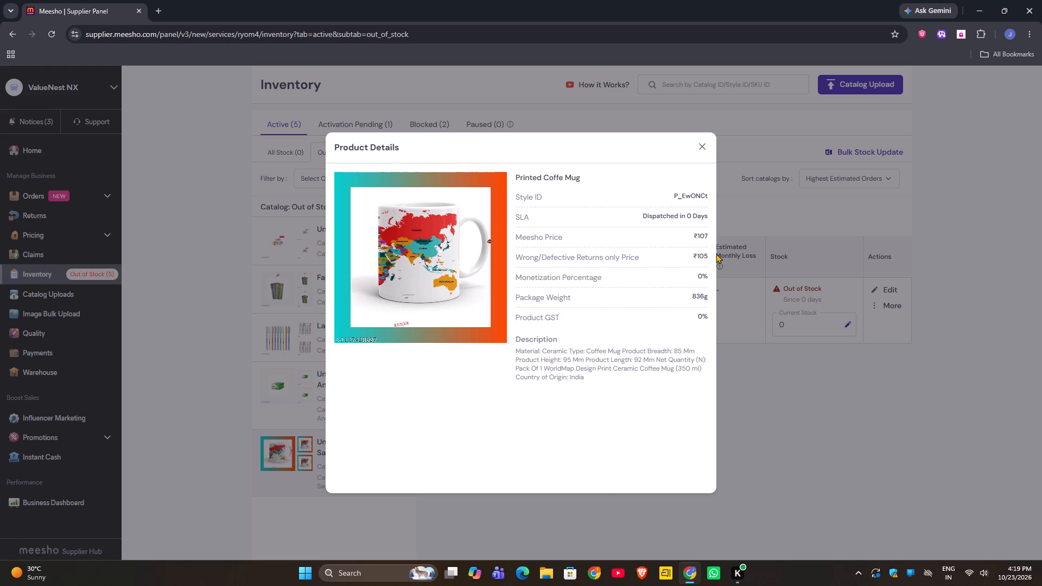
{"action": "left_click", "coordinate": [486, 211]}
{"action": "left_click", "coordinate": [696, 133]}
{"action": "left_click", "coordinate": [701, 150]}
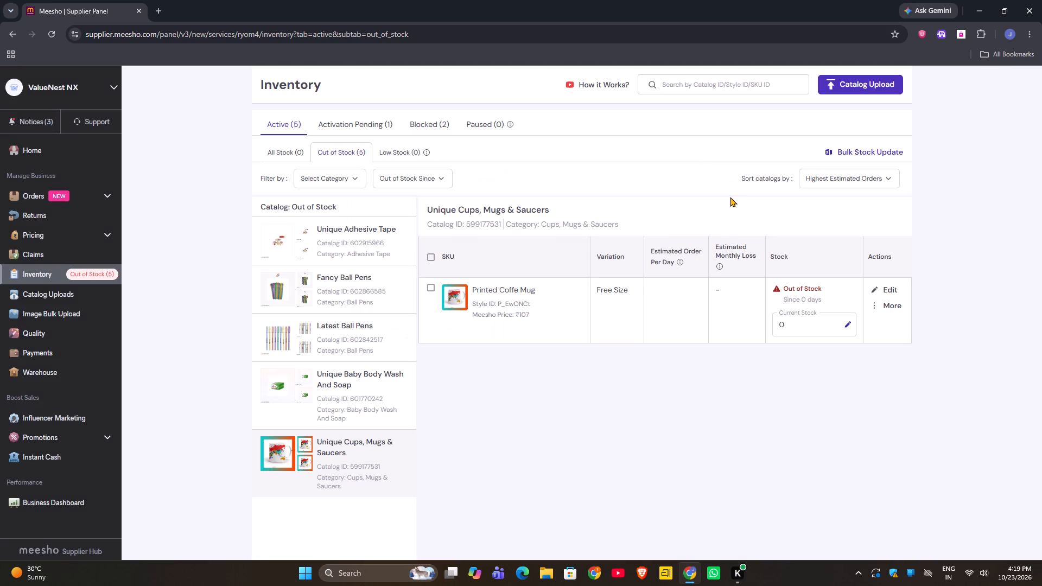
Replace the existing mug's product name with its description text, "WorldMap Design Print Ceramic Coffee Mug (350 ml)", and submit the edit request.
{"action": "left_click", "coordinate": [885, 284]}
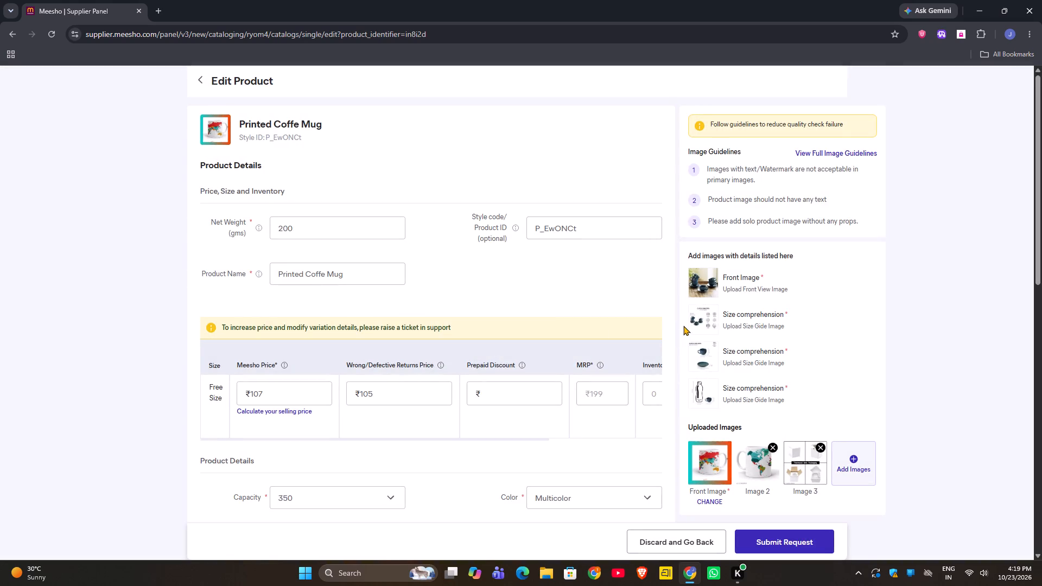
{"action": "scroll", "coordinate": [639, 312], "scroll_direction": "down", "scroll_amount": 1}
{"action": "scroll", "coordinate": [580, 373], "scroll_direction": "down", "scroll_amount": 10}
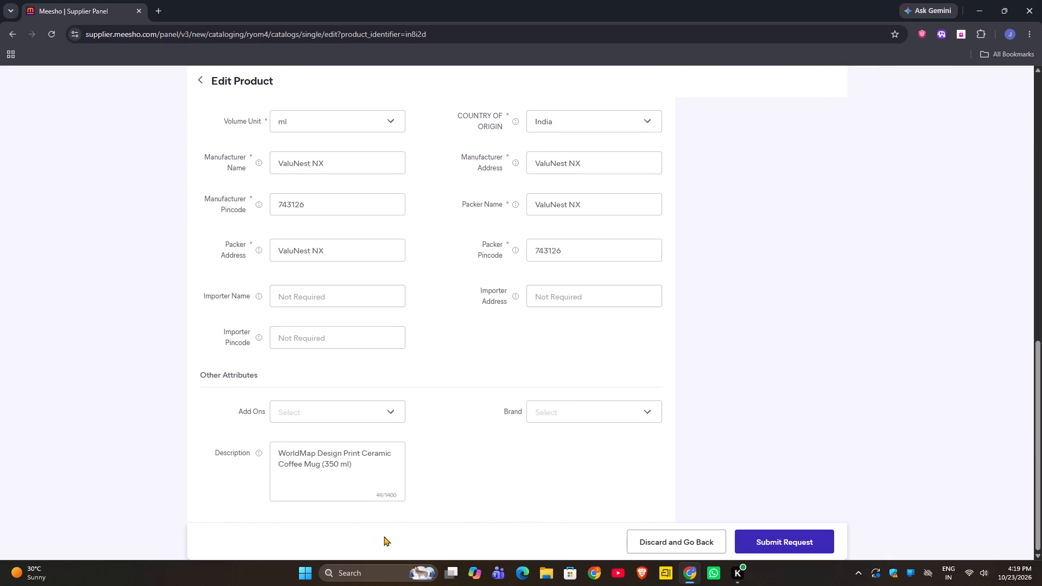
{"action": "left_click_drag", "start_coordinate": [366, 468], "coordinate": [270, 445]}
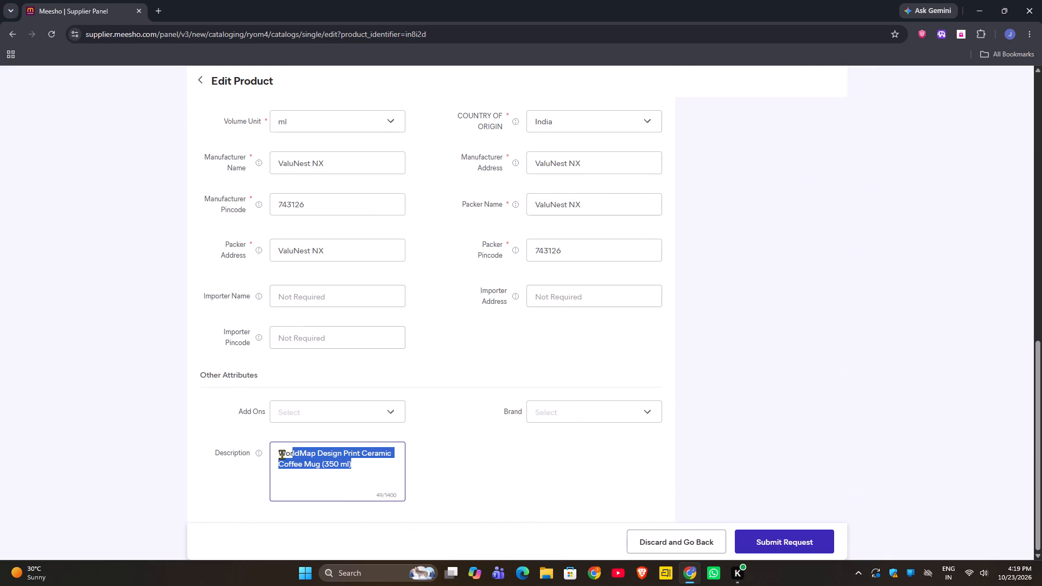
{"action": "right_click", "coordinate": [290, 460]}
{"action": "left_click", "coordinate": [335, 231]}
{"action": "scroll", "coordinate": [517, 351], "scroll_direction": "up", "scroll_amount": 6}
{"action": "scroll", "coordinate": [294, 327], "scroll_direction": "up", "scroll_amount": 2}
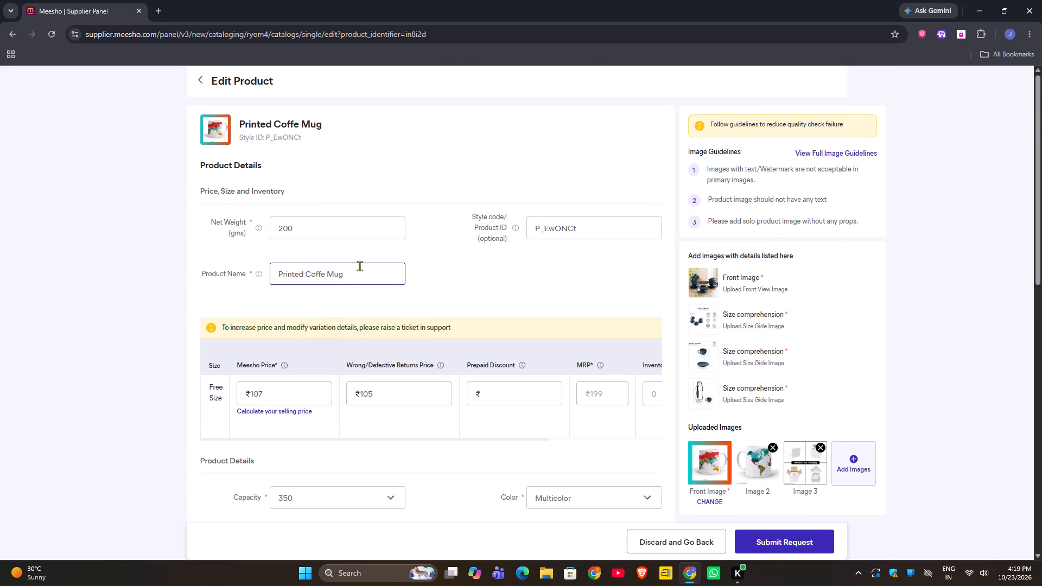
{"action": "left_click_drag", "start_coordinate": [360, 279], "coordinate": [157, 279]}
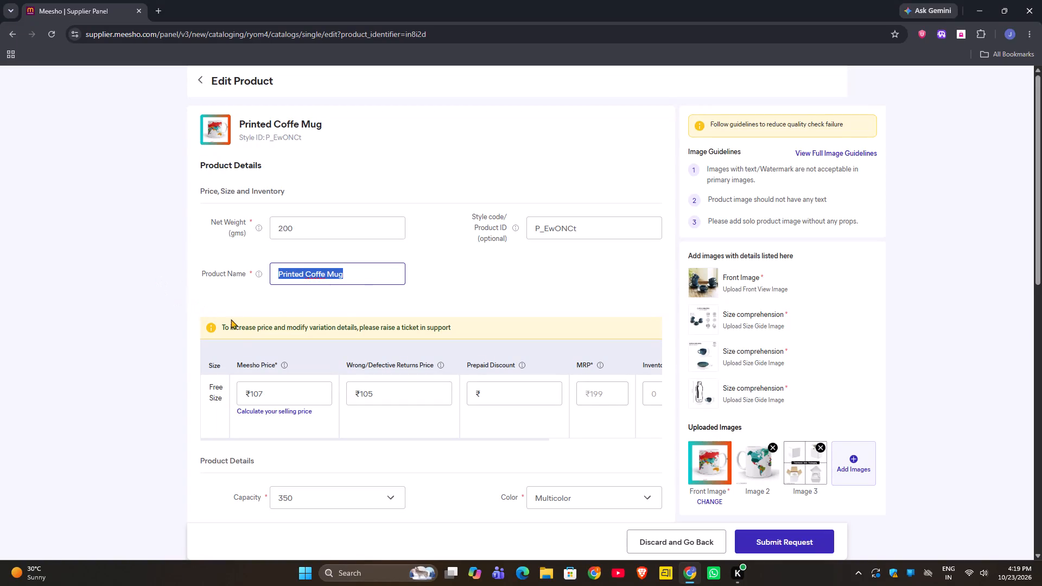
{"action": "key", "text": "ctrl+v"}
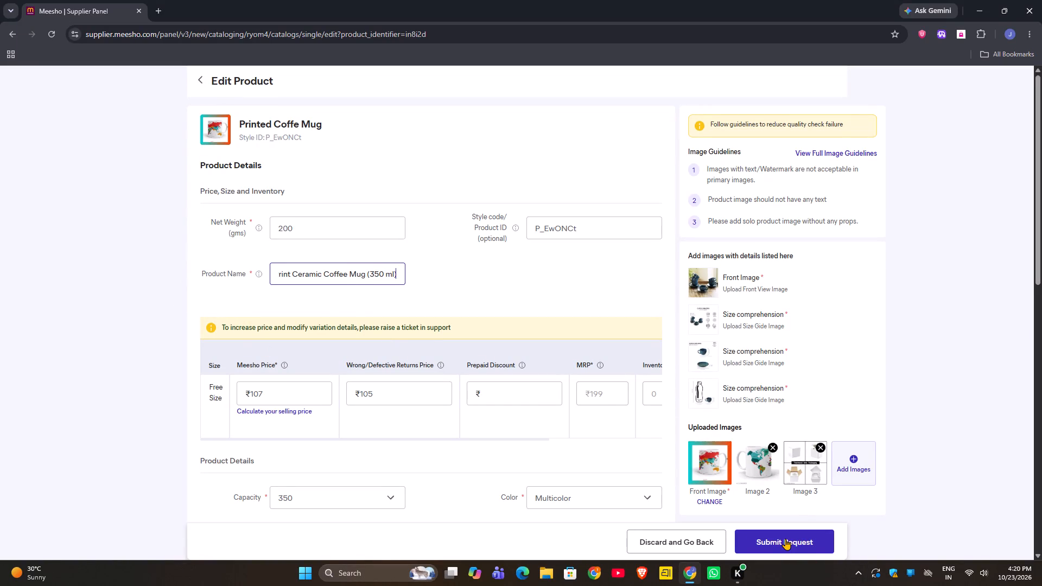
{"action": "left_click", "coordinate": [785, 539]}
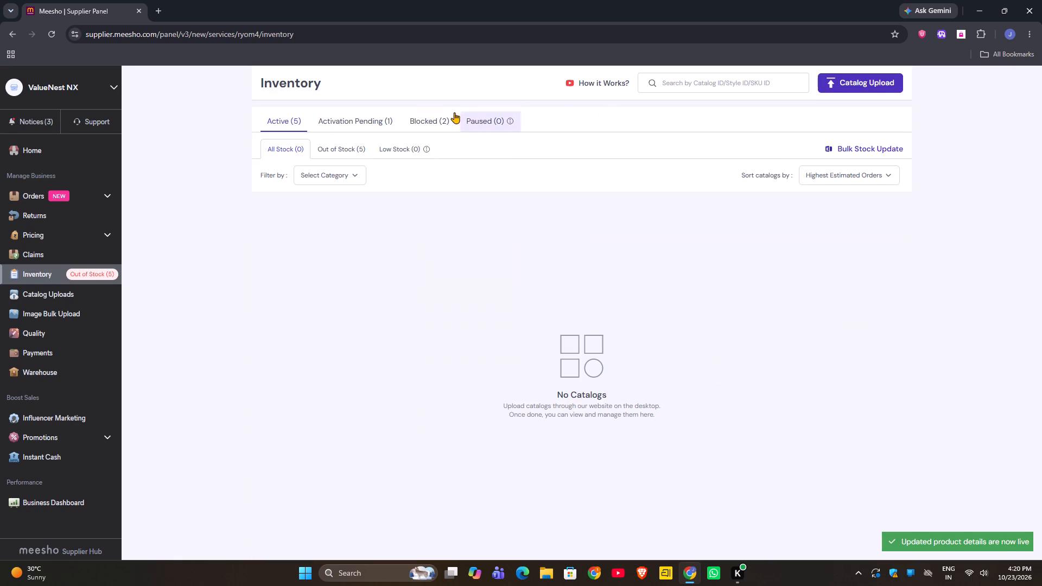
Check the renamed mug in the out-of-stock Unique Cups, Mugs & Saucers catalog.
{"action": "left_click", "coordinate": [350, 149]}
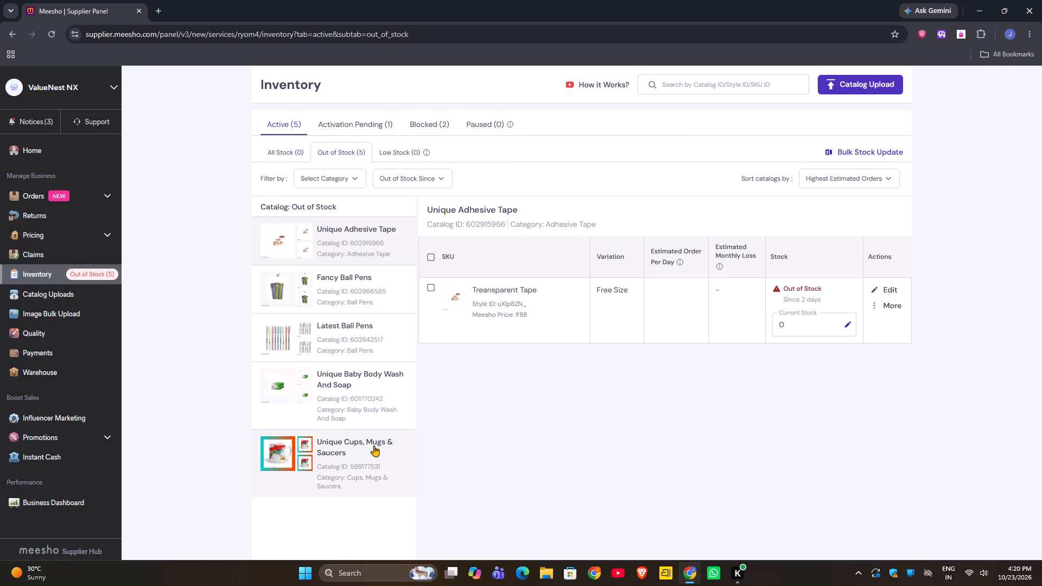
{"action": "left_click", "coordinate": [374, 446]}
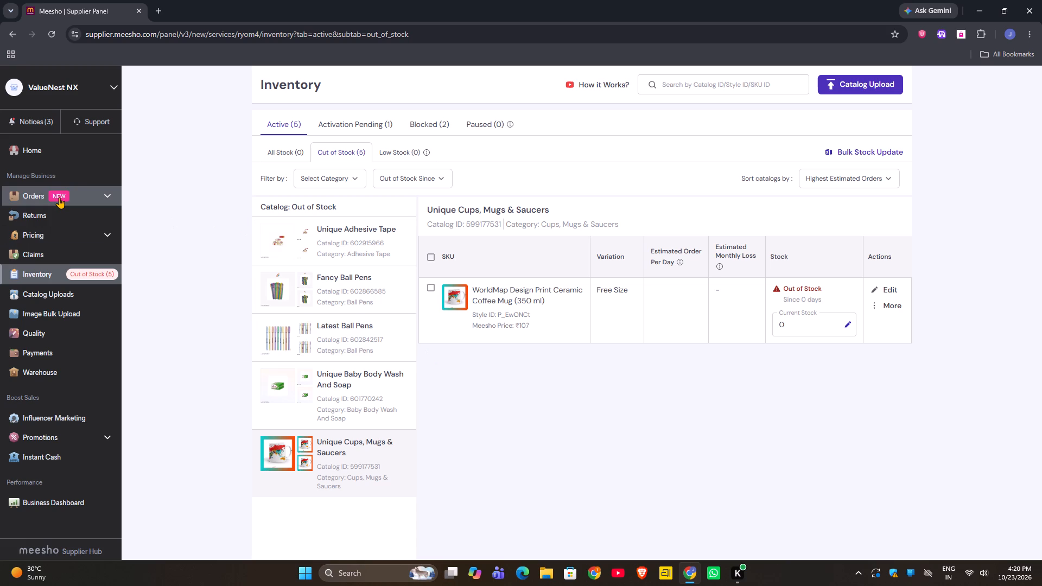
Reopen the draft mug catalog from the single catalog uploads for editing.
{"action": "left_click", "coordinate": [56, 150]}
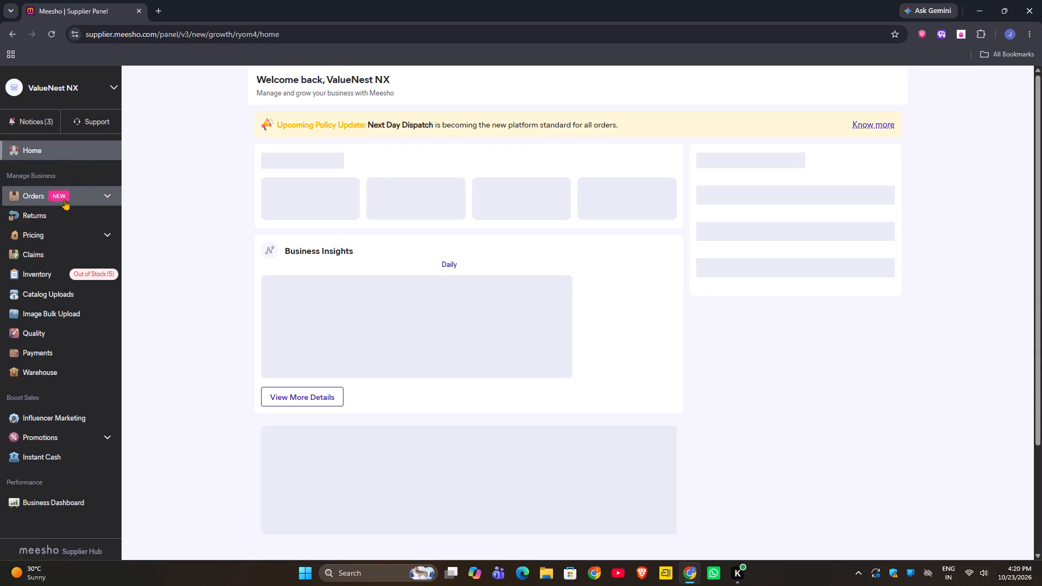
{"action": "left_click", "coordinate": [63, 291]}
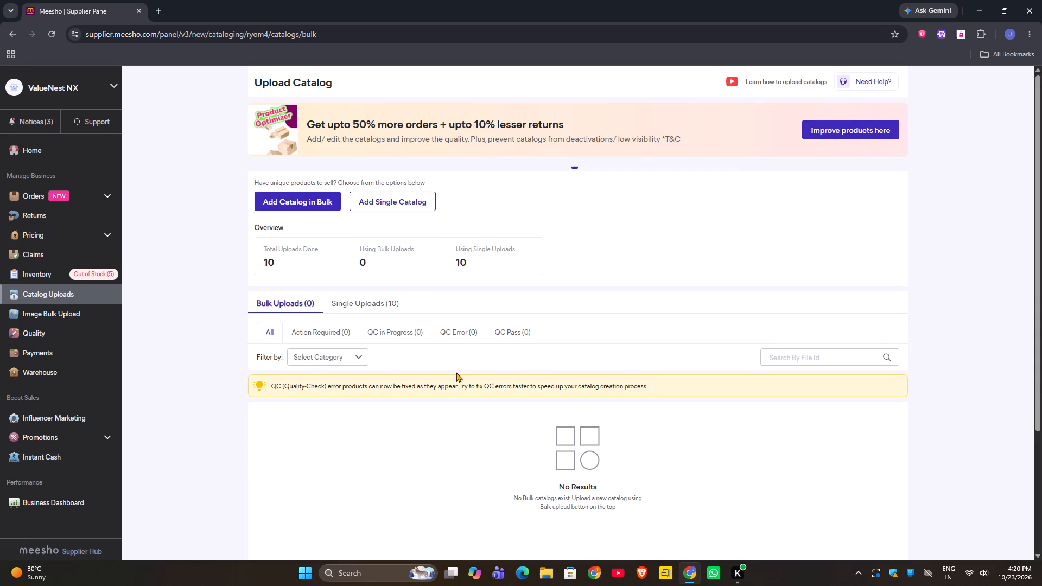
{"action": "left_click", "coordinate": [358, 307]}
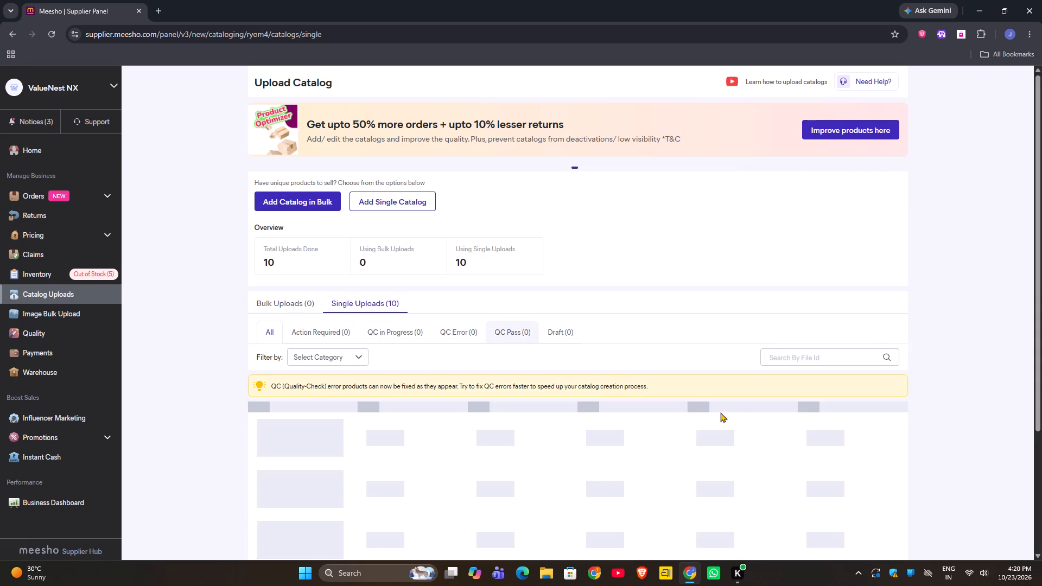
{"action": "left_click", "coordinate": [840, 434]}
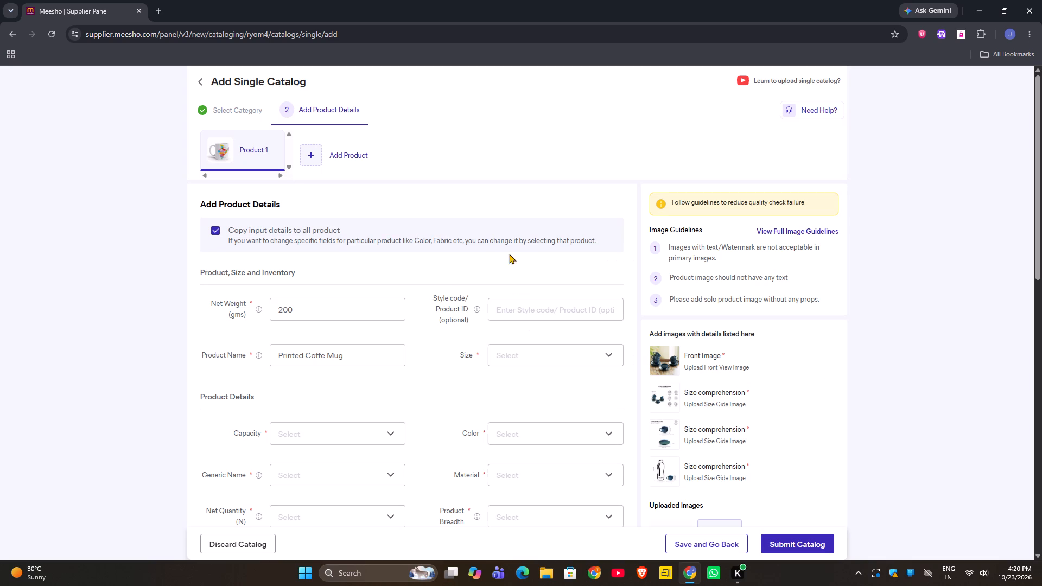
Replace the draft mug's product name with the copied name "WorldMap Design Print Ceramic Coffee Mug (350 ml)".
{"action": "left_click_drag", "start_coordinate": [356, 358], "coordinate": [196, 347]}
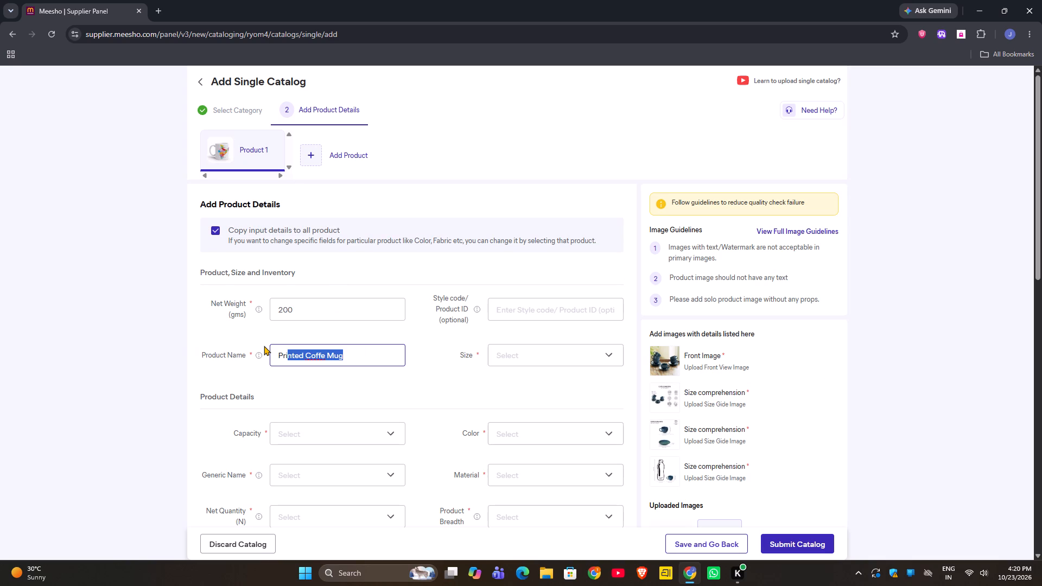
{"action": "key", "text": "ctrl+v"}
Replace "WorldMap" with "India." at the start of the draft's product name.
{"action": "left_click", "coordinate": [316, 358]}
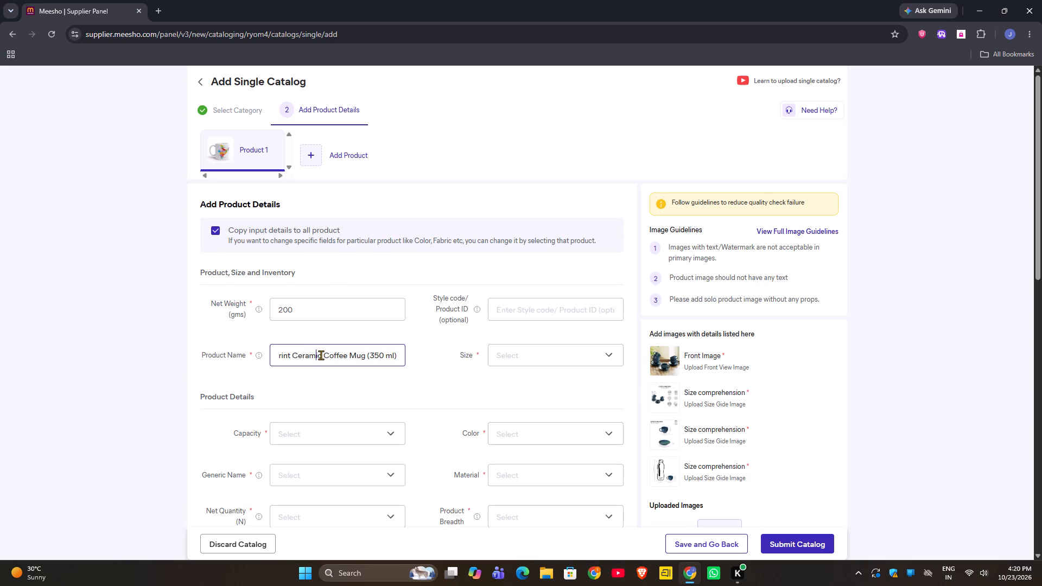
{"action": "key", "text": "Left"}
{"action": "key", "text": "Left"}
{"action": "key", "text": "Left"}
{"action": "key", "text": "Left"}
{"action": "key", "text": "Left"}
{"action": "key", "text": "Left"}
{"action": "key", "text": "Left"}
{"action": "key", "text": "Left"}
{"action": "key", "text": "Left"}
{"action": "key", "text": "Left"}
{"action": "key", "text": "Left"}
{"action": "key", "text": "Left"}
{"action": "key", "text": "Left"}
{"action": "key", "text": "Left"}
{"action": "key", "text": "Left"}
{"action": "key", "text": "Left"}
{"action": "key", "text": "Left"}
{"action": "key", "text": "Left"}
{"action": "key", "text": "Left"}
{"action": "key", "text": "Left"}
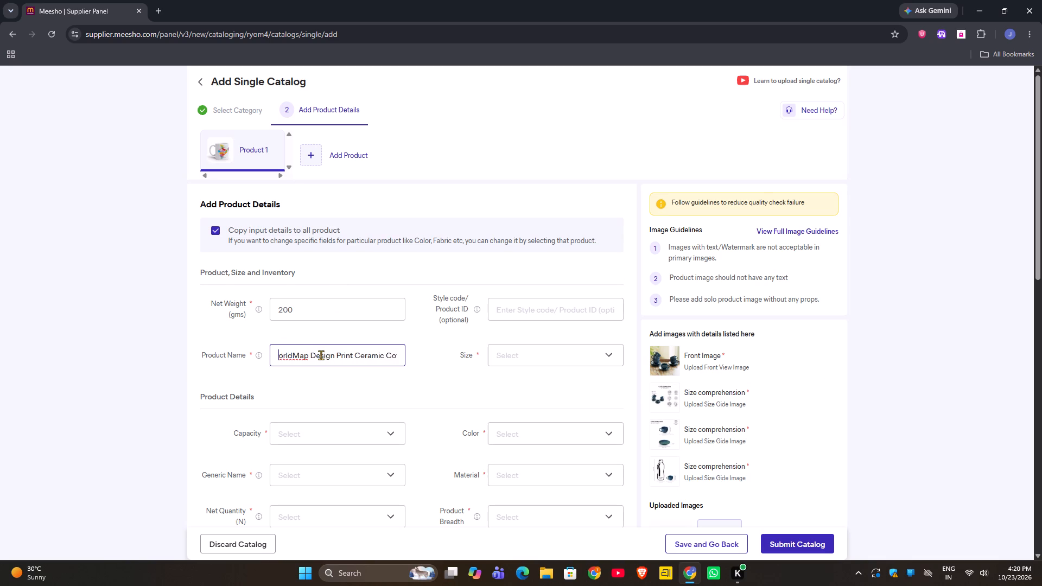
{"action": "key", "text": "Right"}
{"action": "key", "text": "Right"}
{"action": "key", "text": "Right"}
{"action": "key", "text": "Right"}
{"action": "key", "text": "Right"}
{"action": "key", "text": "Right"}
{"action": "key", "text": "Right"}
{"action": "key", "text": "Right"}
{"action": "key", "text": "Right"}
{"action": "key", "text": "Right"}
{"action": "key", "text": "Right"}
{"action": "key", "text": "Right"}
{"action": "key", "text": "Right"}
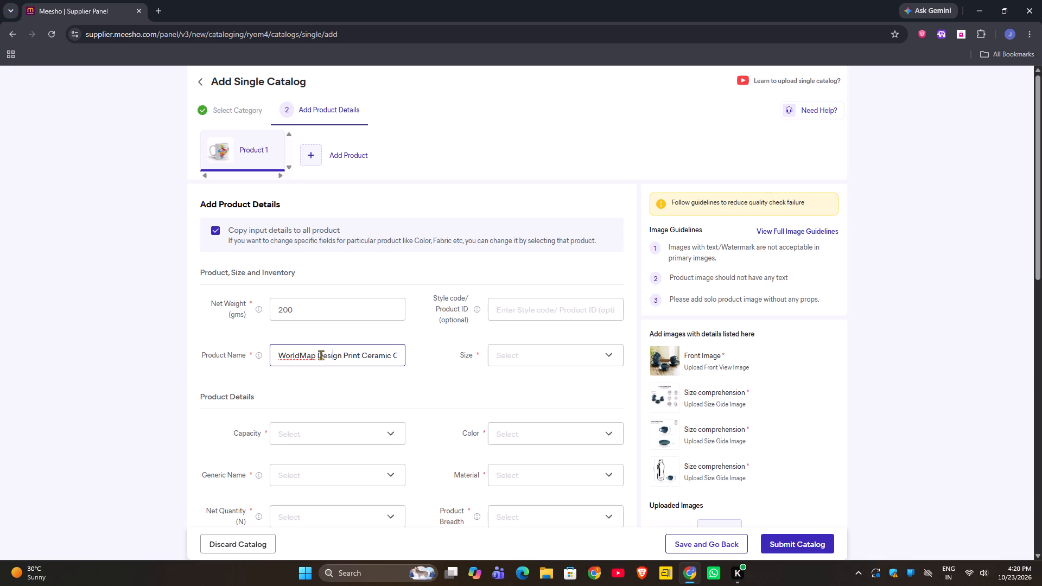
{"action": "key", "text": "Left"}
{"action": "key", "text": "Left"}
{"action": "key", "text": "Left"}
{"action": "key", "text": "Left"}
{"action": "key", "text": "Left"}
{"action": "key", "text": "BackSpace"}
{"action": "key", "text": "BackSpace"}
{"action": "key", "text": "BackSpace"}
{"action": "key", "text": "BackSpace"}
{"action": "key", "text": "BackSpace"}
{"action": "key", "text": "BackSpace"}
{"action": "key", "text": "BackSpace"}
{"action": "key", "text": "BackSpace"}
{"action": "key", "text": "BackSpace"}
{"action": "key", "text": "BackSpace"}
{"action": "key", "text": "BackSpace"}
{"action": "key", "text": "BackSpace"}
{"action": "key", "text": "BackSpace"}
{"action": "key", "text": "BackSpace"}
{"action": "key", "text": "BackSpace"}
{"action": "key", "text": "BackSpace"}
{"action": "key", "text": "BackSpace"}
{"action": "key", "text": "BackSpace"}
{"action": "key", "text": "BackSpace"}
{"action": "key", "text": "BackSpace"}
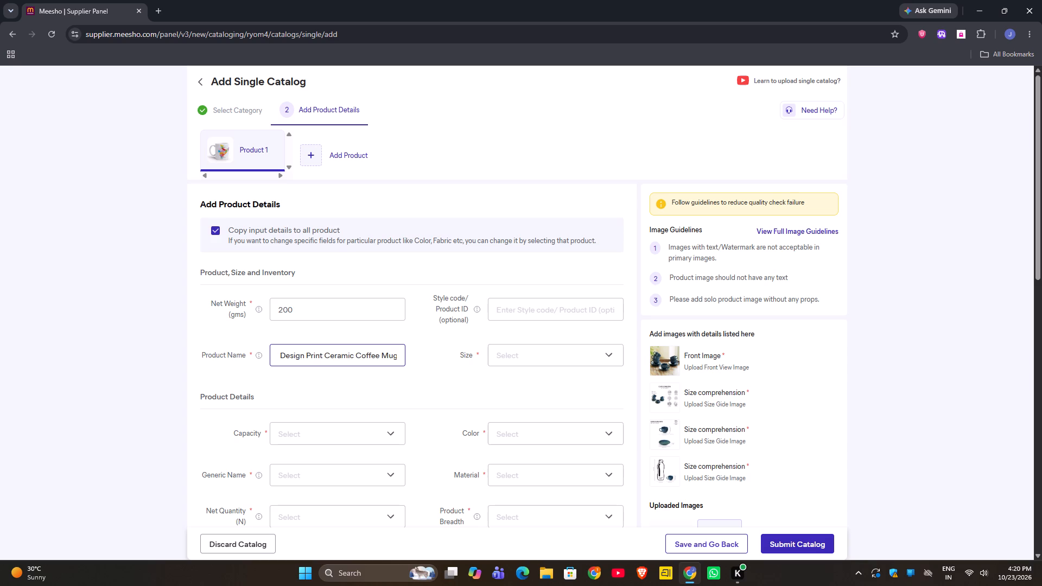
{"action": "type", "text": "In"}
{"action": "type", "text": "dia"}
{"action": "key", "text": "period"}
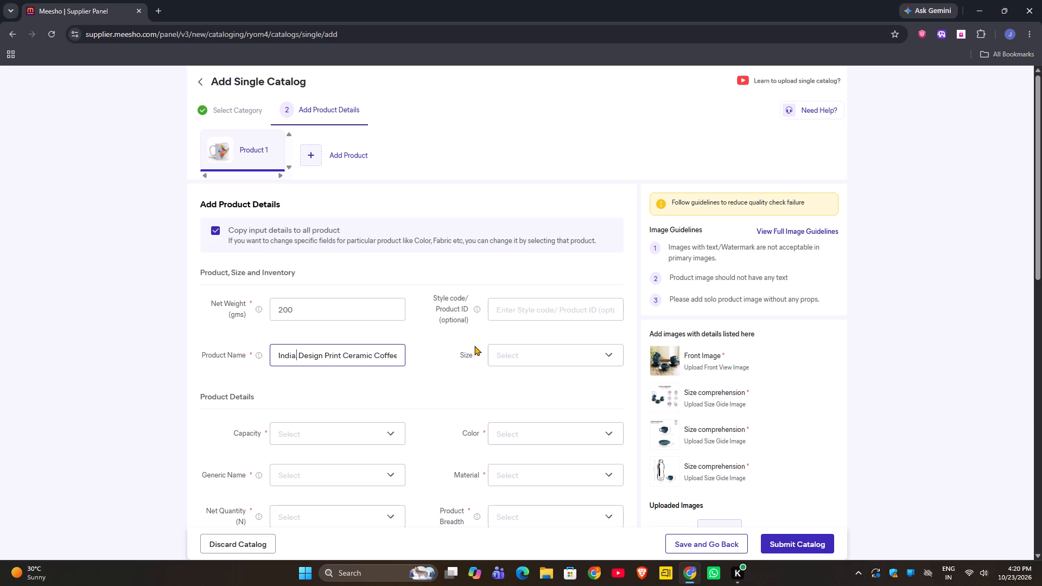
Set the product's size to Free Size and apply the selection.
{"action": "left_click", "coordinate": [531, 355]}
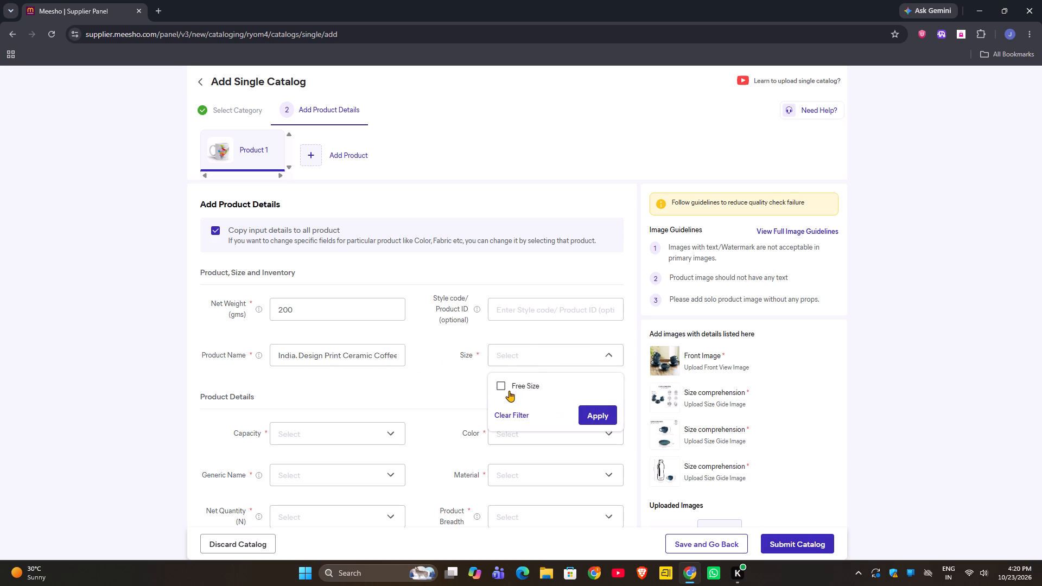
{"action": "left_click", "coordinate": [506, 390]}
{"action": "left_click", "coordinate": [590, 414]}
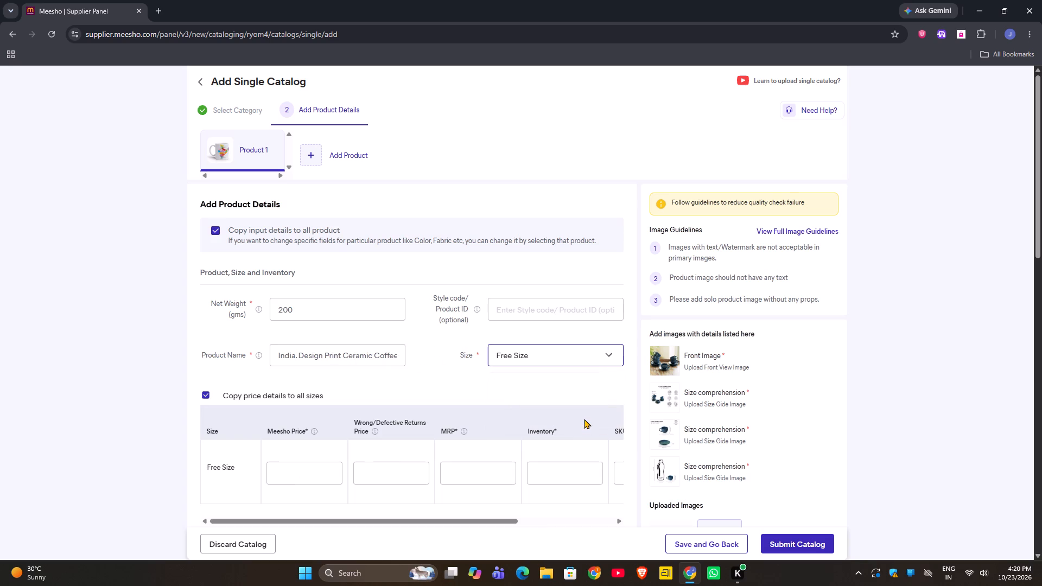
Set the Free Size Meesho Price to 127 and the Wrong/Defective Returns Price to 125.
{"action": "left_click", "coordinate": [307, 473]}
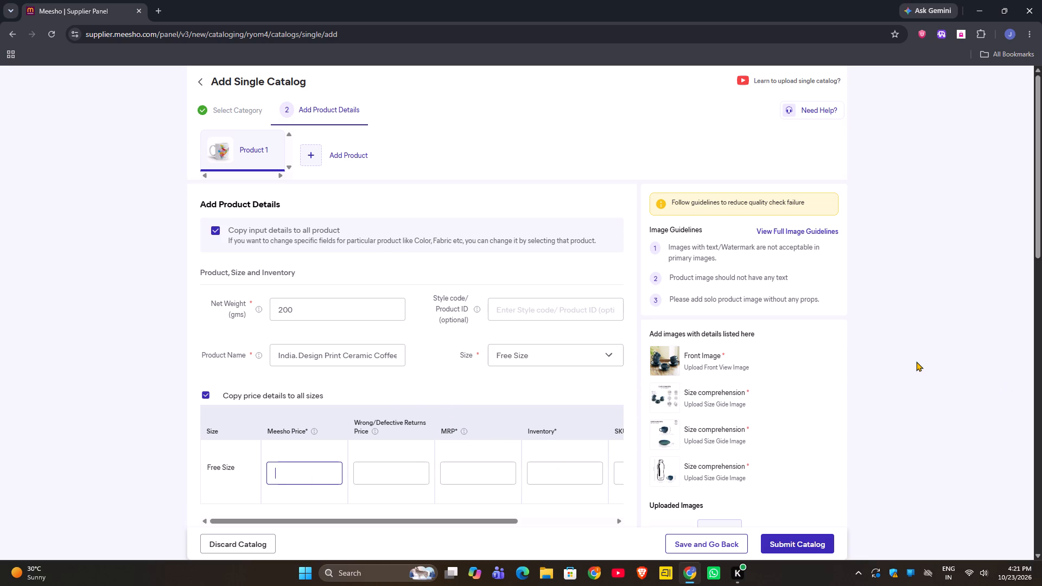
{"action": "type", "text": "12"}
{"action": "key", "text": "5"}
{"action": "key", "text": "BackSpace"}
{"action": "key", "text": "7"}
{"action": "left_click", "coordinate": [382, 481]}
{"action": "key", "text": "BackSpace"}
{"action": "key", "text": "BackSpace"}
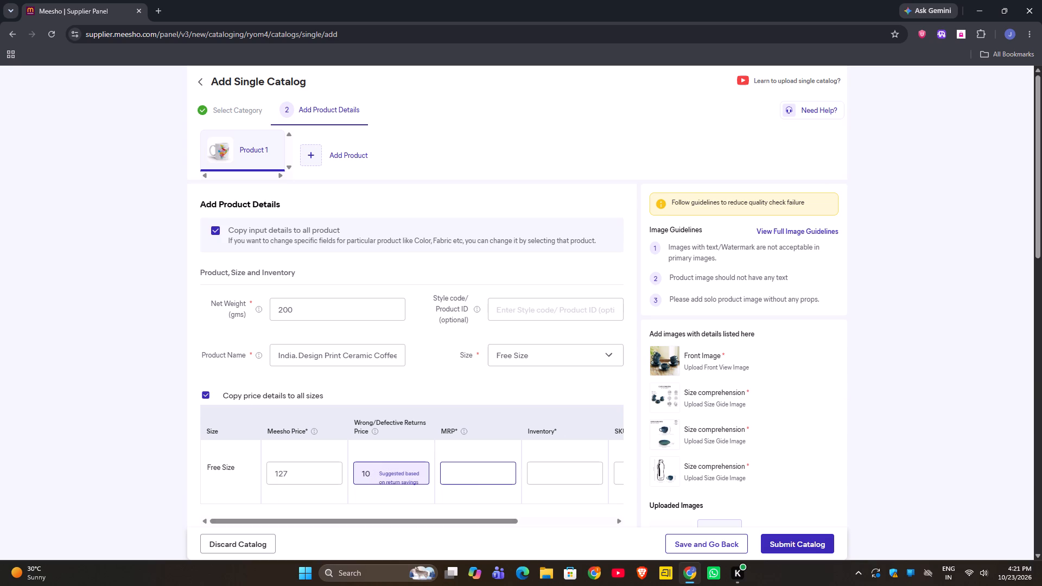
{"action": "key", "text": "BackSpace"}
{"action": "key", "text": "BackSpace"}
{"action": "type", "text": "125"}
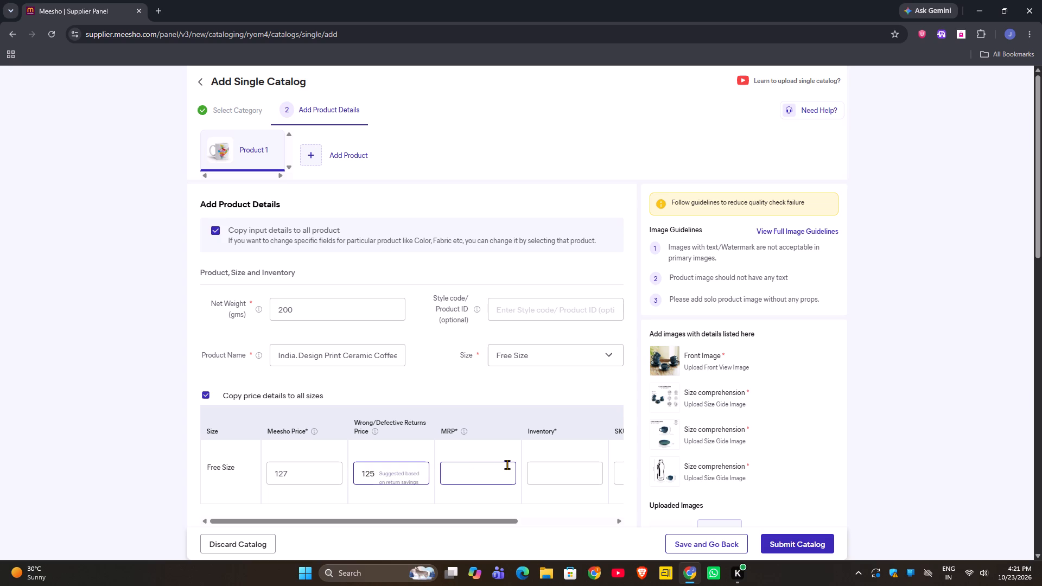
Set the Free Size MRP to 199 and the inventory to 1.
{"action": "left_click", "coordinate": [505, 465]}
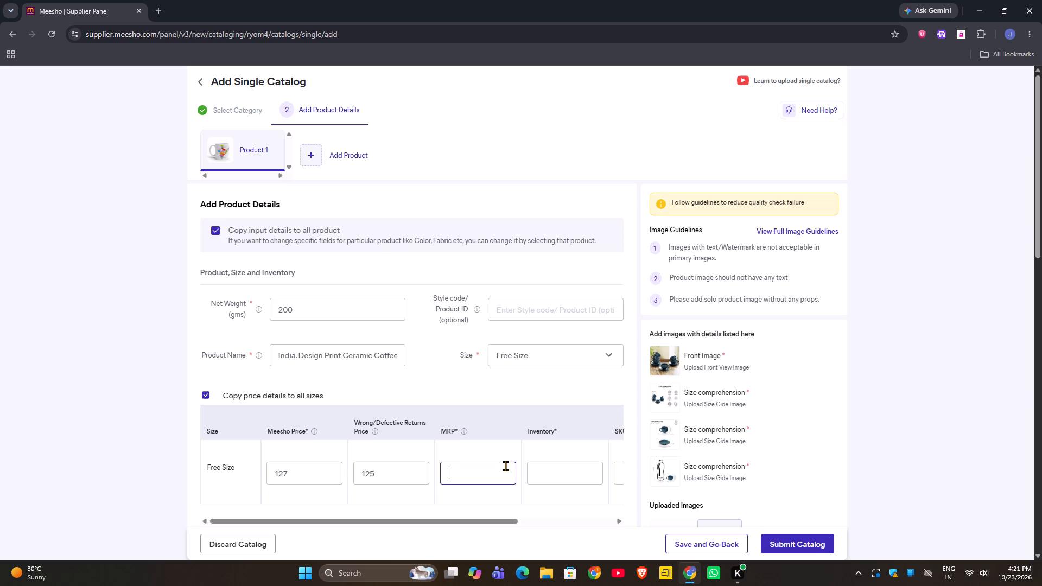
{"action": "key", "text": "1"}
{"action": "key", "text": "BackSpace"}
{"action": "type", "text": "299"}
{"action": "key", "text": "BackSpace"}
{"action": "key", "text": "BackSpace"}
{"action": "key", "text": "BackSpace"}
{"action": "type", "text": "199"}
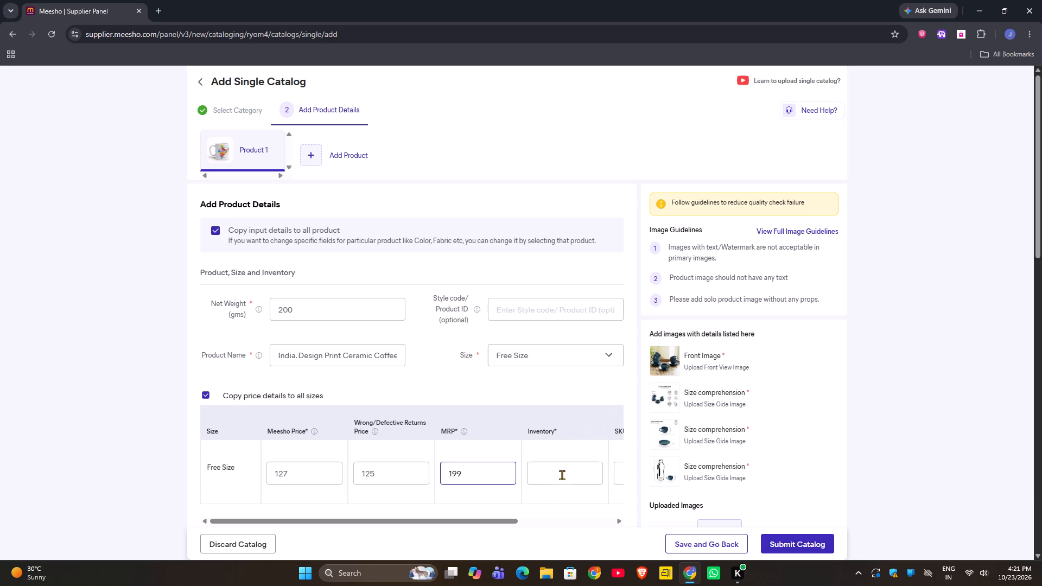
{"action": "left_click", "coordinate": [562, 475]}
{"action": "key", "text": "1"}
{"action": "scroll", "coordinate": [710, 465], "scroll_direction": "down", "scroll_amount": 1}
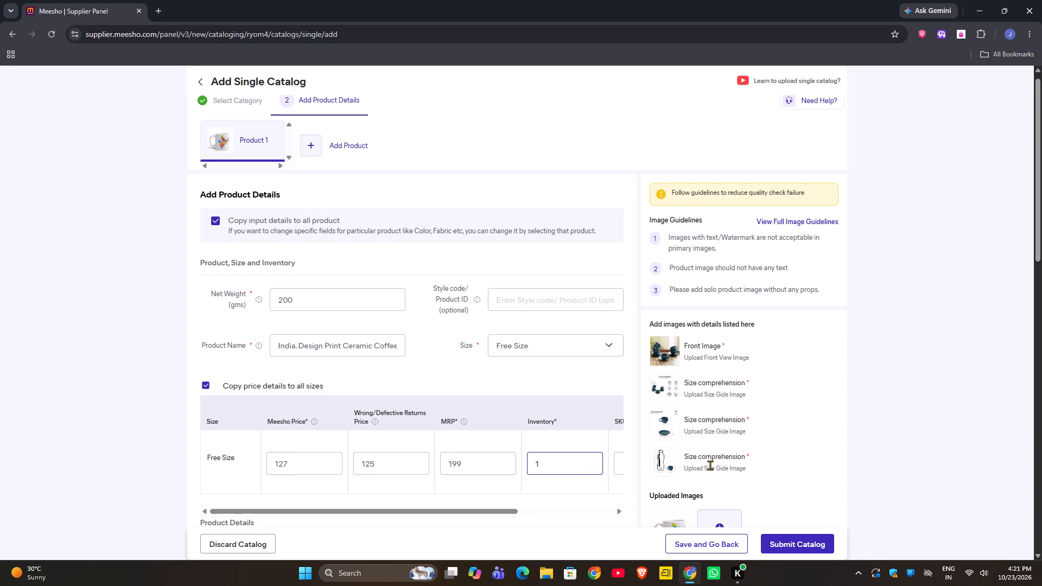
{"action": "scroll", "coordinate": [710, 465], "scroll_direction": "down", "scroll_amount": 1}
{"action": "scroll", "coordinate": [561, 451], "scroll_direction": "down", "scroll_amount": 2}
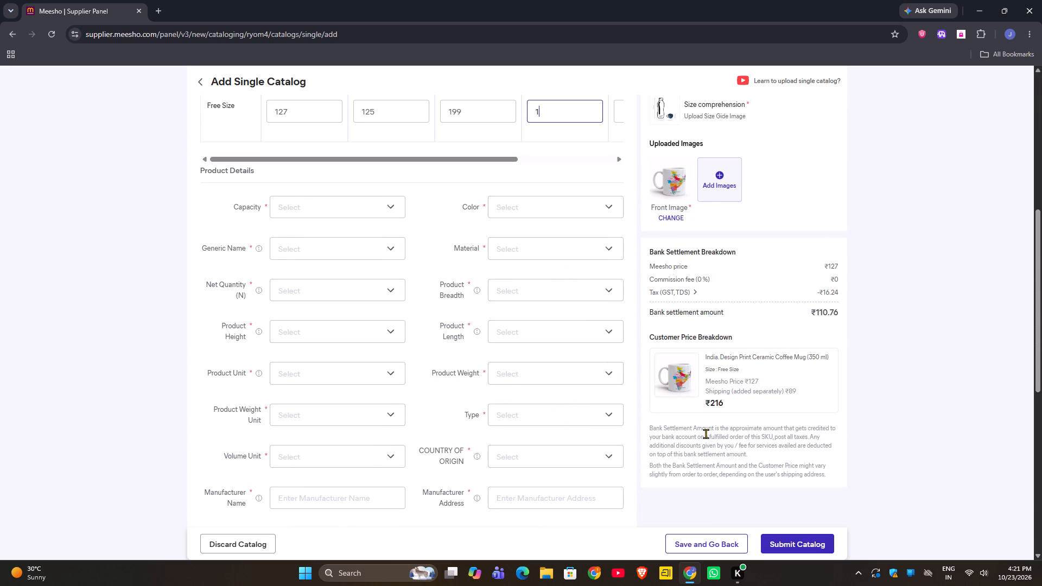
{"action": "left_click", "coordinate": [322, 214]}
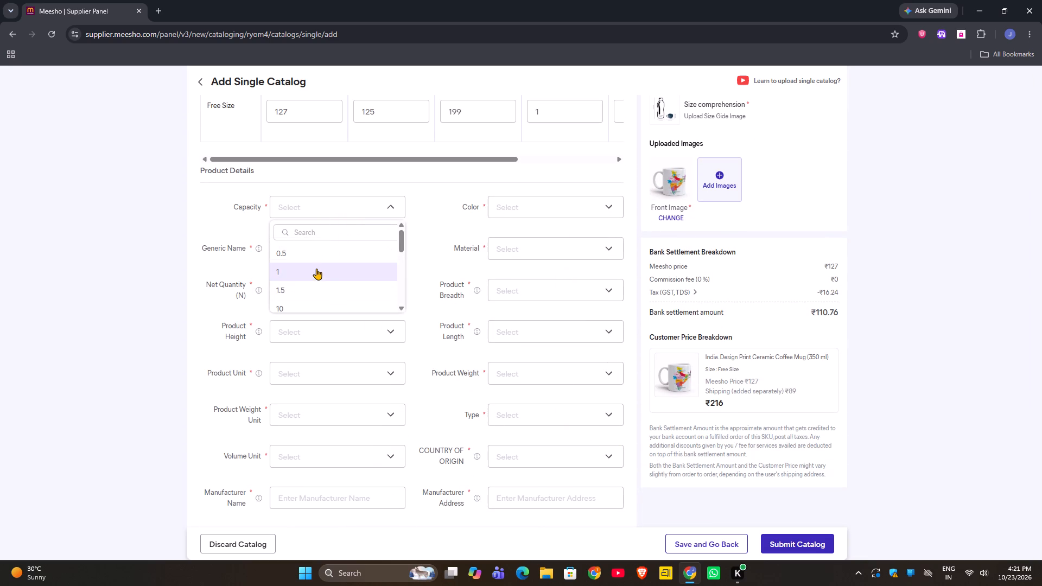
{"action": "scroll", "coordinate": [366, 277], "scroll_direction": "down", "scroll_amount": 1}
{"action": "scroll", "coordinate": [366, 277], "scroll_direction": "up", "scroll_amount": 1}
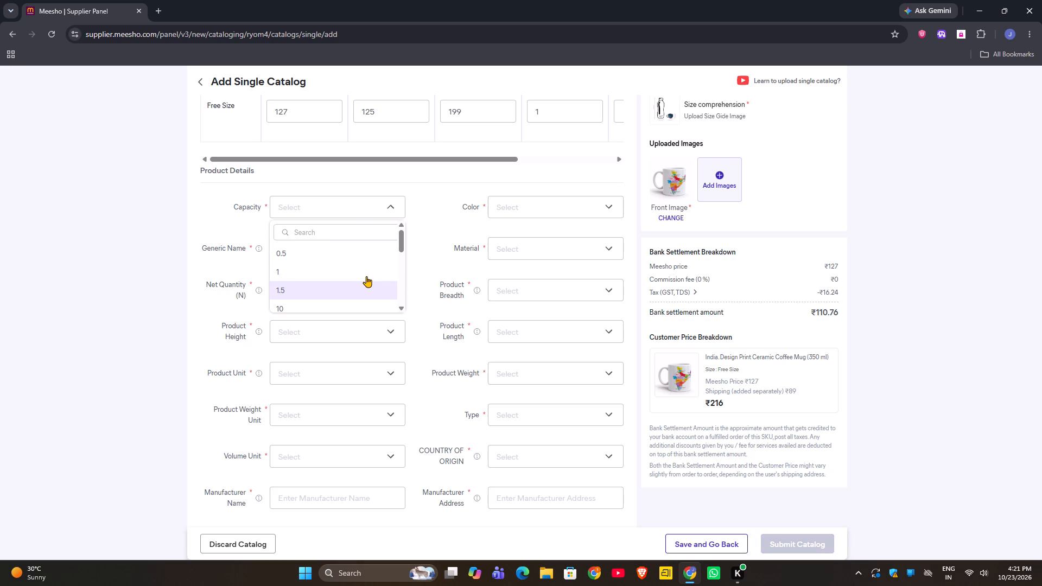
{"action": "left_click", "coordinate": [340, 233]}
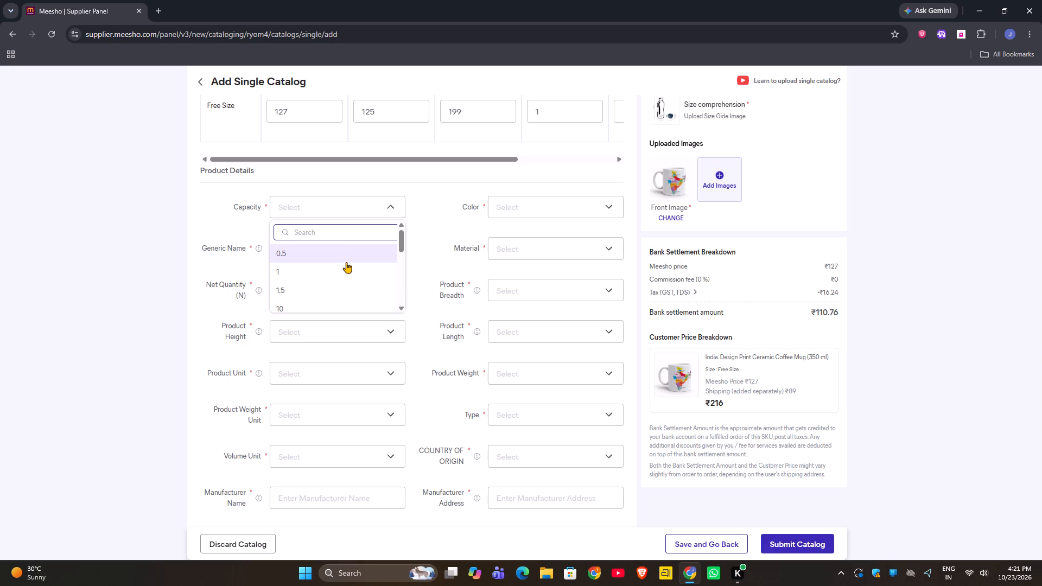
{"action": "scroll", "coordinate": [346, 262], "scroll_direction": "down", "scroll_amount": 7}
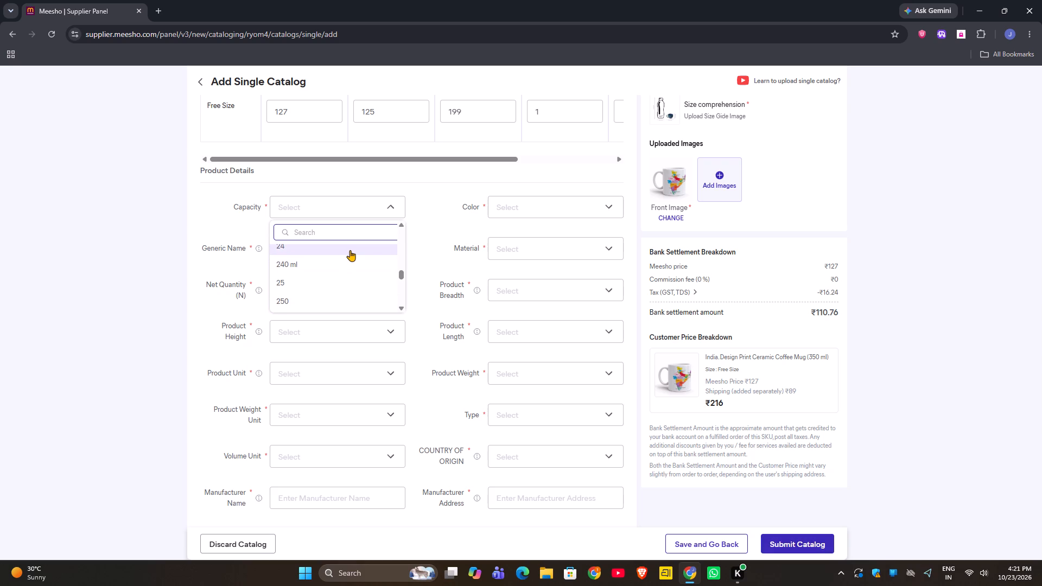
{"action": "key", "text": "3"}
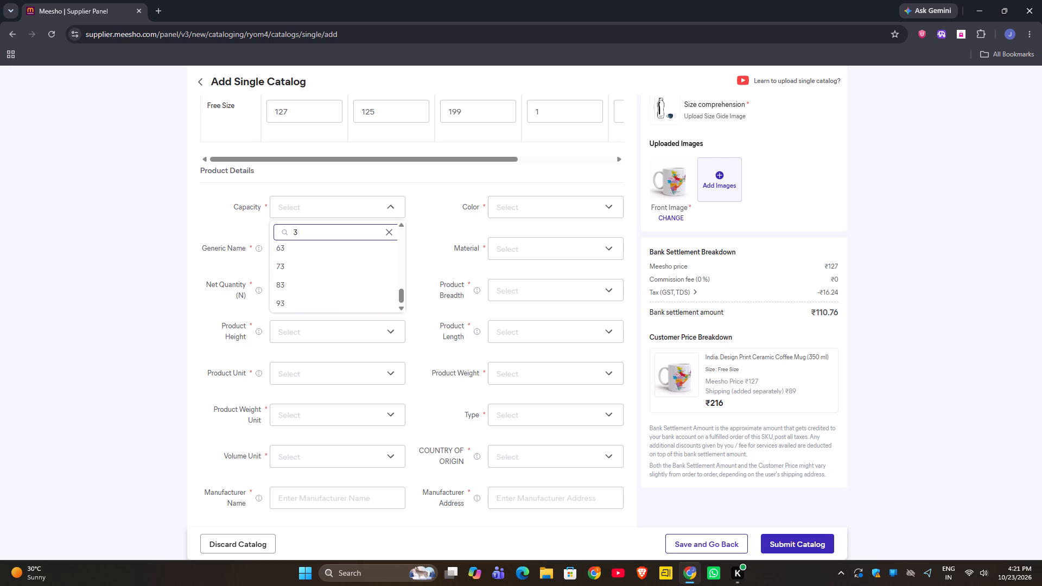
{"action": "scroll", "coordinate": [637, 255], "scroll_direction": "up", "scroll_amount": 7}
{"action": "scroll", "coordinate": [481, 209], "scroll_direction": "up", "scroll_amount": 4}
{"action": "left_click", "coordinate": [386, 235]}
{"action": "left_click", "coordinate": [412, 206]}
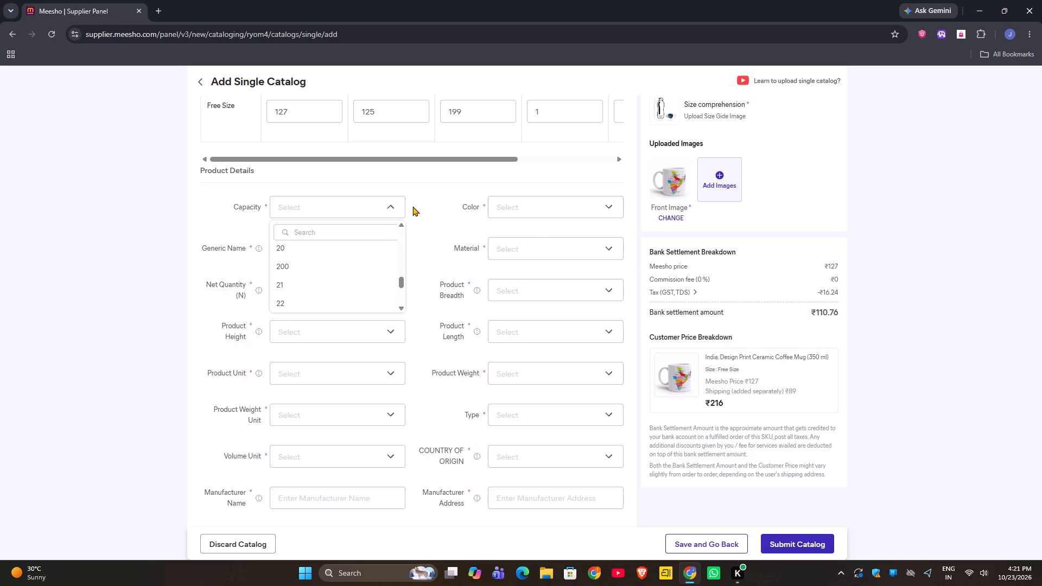
Examine the full product name for the mug's capacity.
{"action": "scroll", "coordinate": [416, 206], "scroll_direction": "up", "scroll_amount": 4}
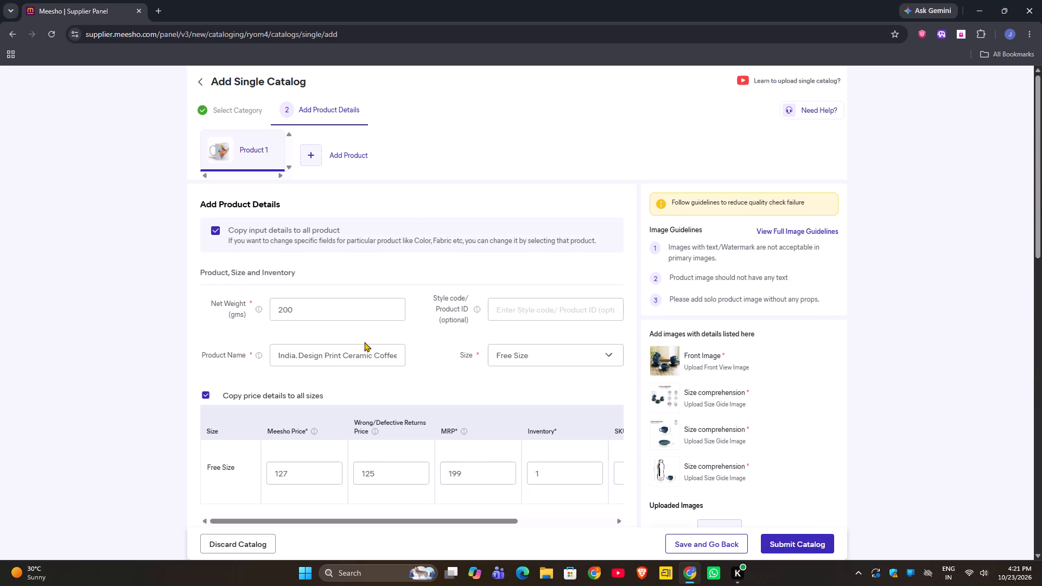
{"action": "left_click", "coordinate": [354, 355]}
{"action": "key", "text": "Right"}
{"action": "key", "text": "Right"}
{"action": "key", "text": "Right"}
{"action": "key", "text": "Right"}
{"action": "key", "text": "Right"}
{"action": "key", "text": "Right"}
{"action": "key", "text": "Right"}
{"action": "key", "text": "Right"}
{"action": "key", "text": "Right"}
{"action": "key", "text": "Right"}
{"action": "key", "text": "Right"}
{"action": "key", "text": "Right"}
{"action": "key", "text": "Right"}
{"action": "key", "text": "Right"}
{"action": "key", "text": "Right"}
{"action": "key", "text": "Right"}
{"action": "key", "text": "Right"}
{"action": "key", "text": "Right"}
{"action": "key", "text": "Right"}
{"action": "key", "text": "Right"}
Set the mug's capacity to 350 in the product details.
{"action": "scroll", "coordinate": [438, 388], "scroll_direction": "down", "scroll_amount": 3}
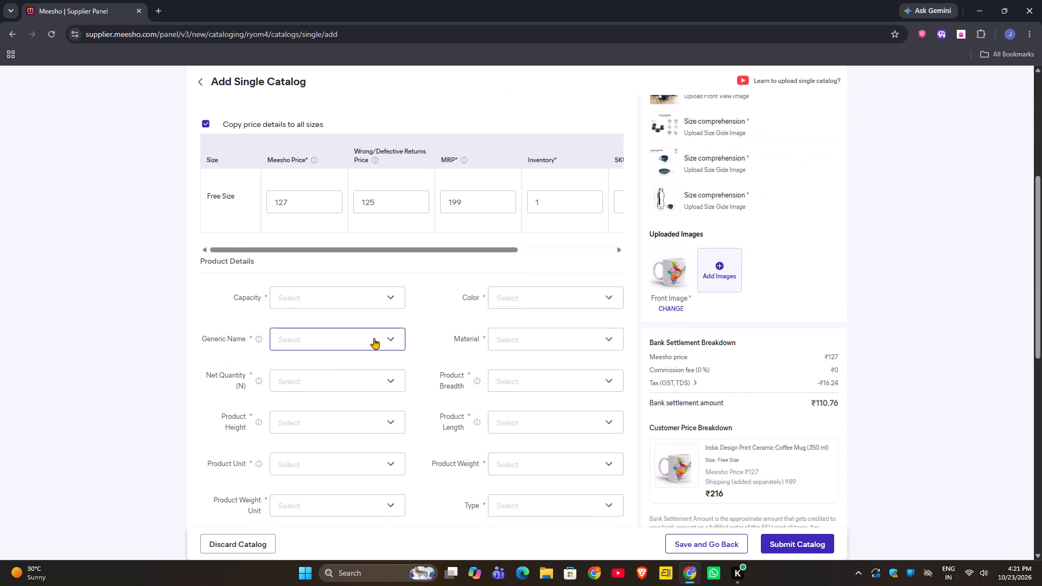
{"action": "left_click", "coordinate": [360, 300]}
{"action": "left_click", "coordinate": [348, 329]}
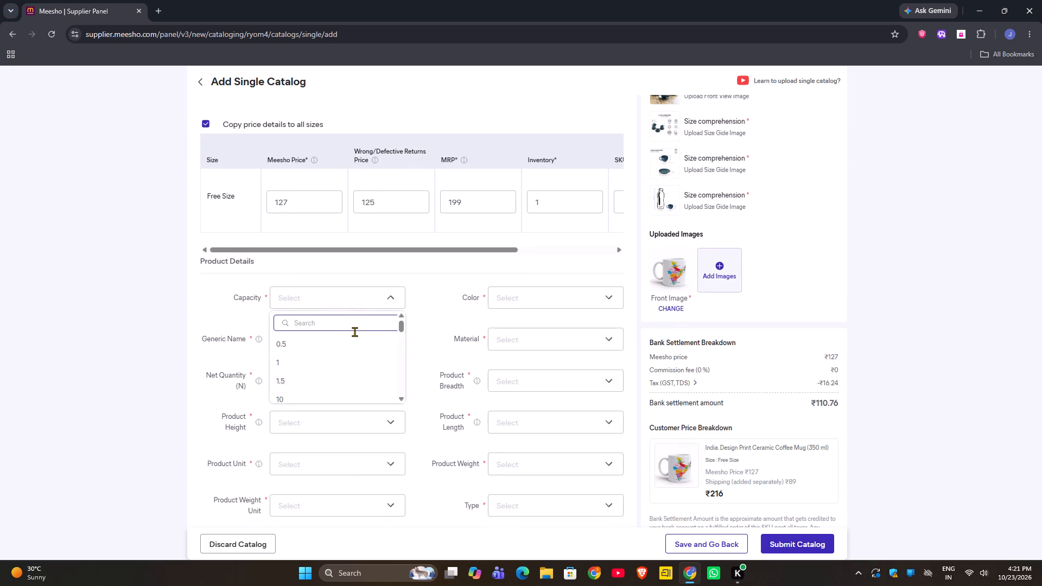
{"action": "key", "text": "3"}
{"action": "type", "text": "50"}
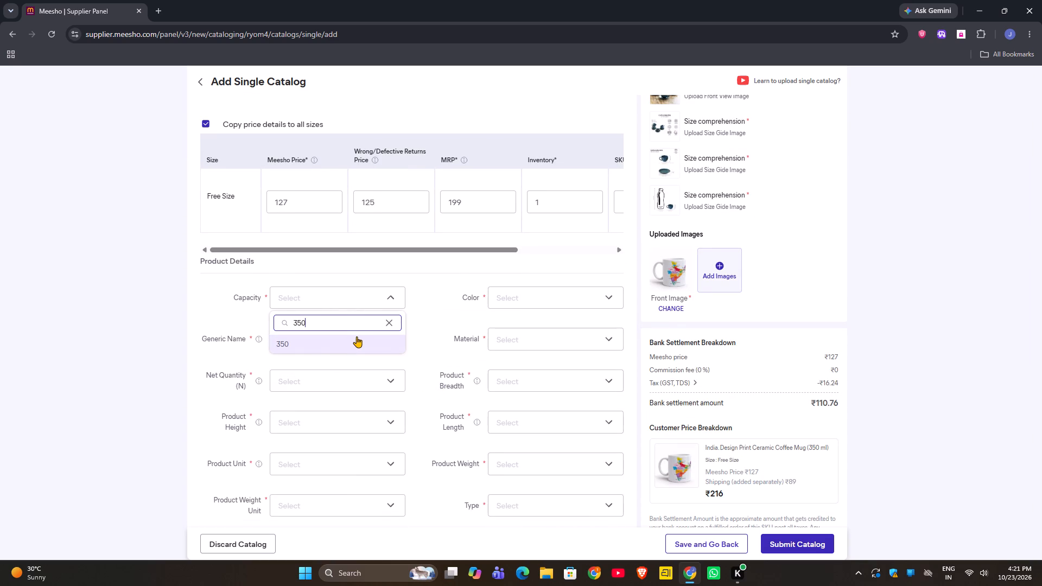
{"action": "type", "text": "ml"}
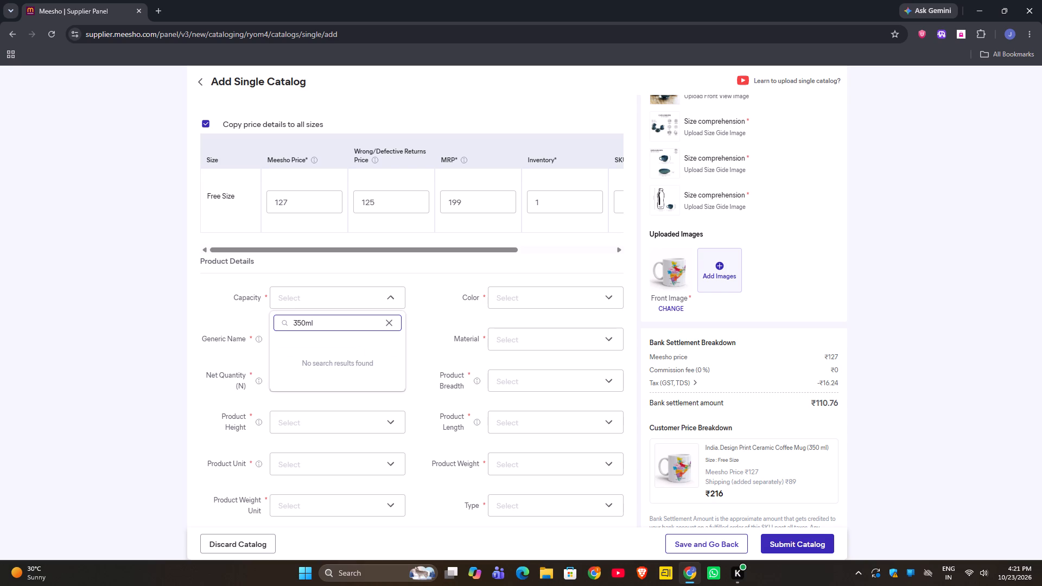
{"action": "key", "text": "BackSpace"}
{"action": "key", "text": "BackSpace"}
{"action": "left_click", "coordinate": [345, 342]}
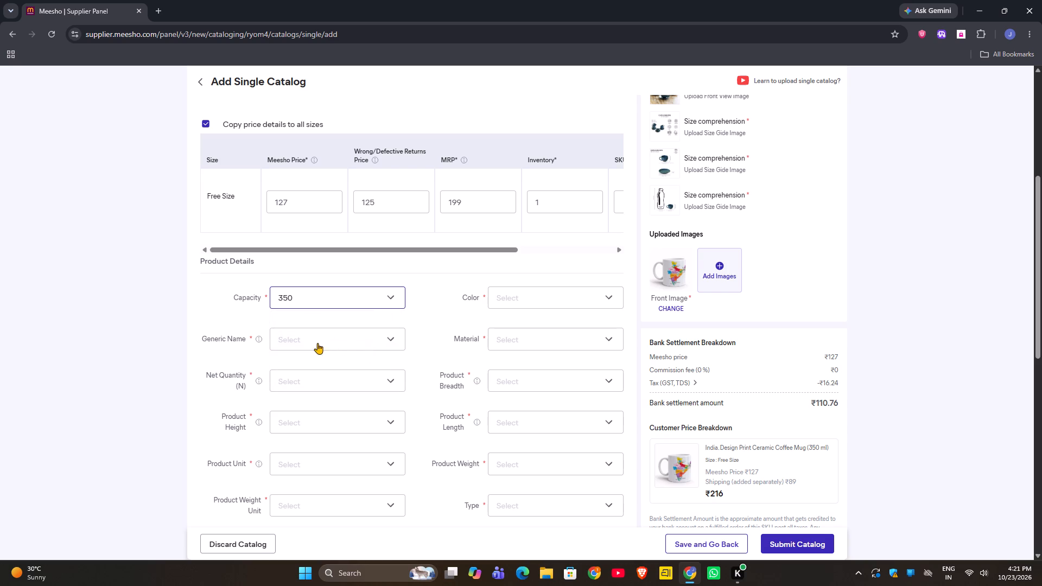
Set the mug's Generic Name to Cups, Mugs & Saucers in the product details.
{"action": "left_click", "coordinate": [335, 338]}
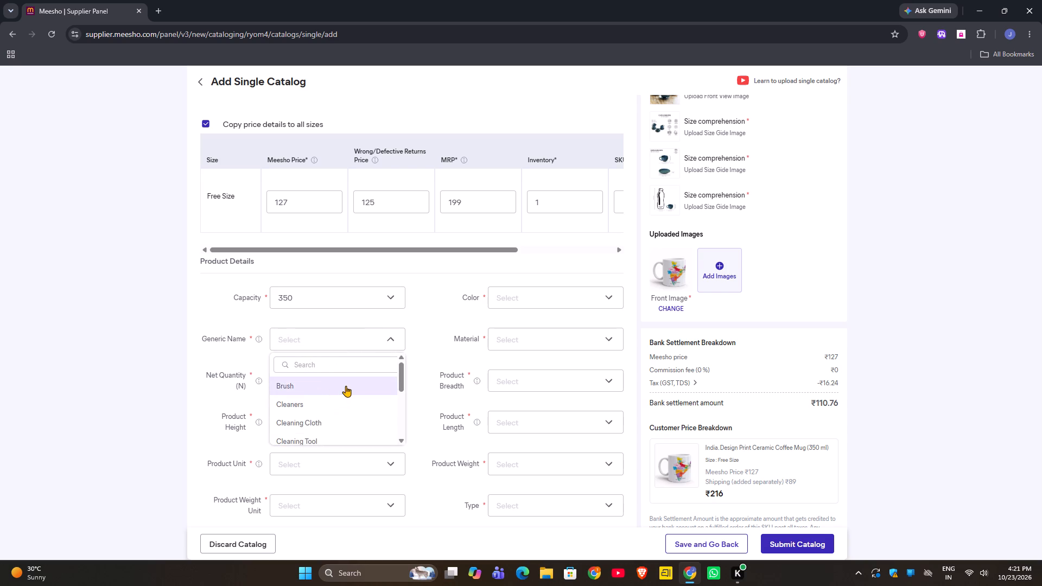
{"action": "scroll", "coordinate": [340, 390], "scroll_direction": "down", "scroll_amount": 2}
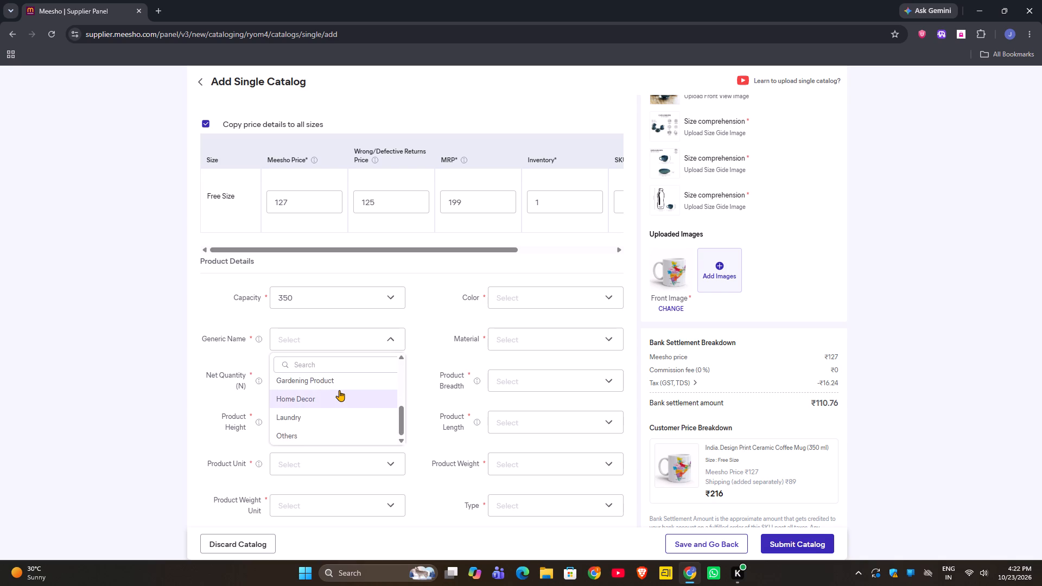
{"action": "scroll", "coordinate": [342, 390], "scroll_direction": "down", "scroll_amount": 4}
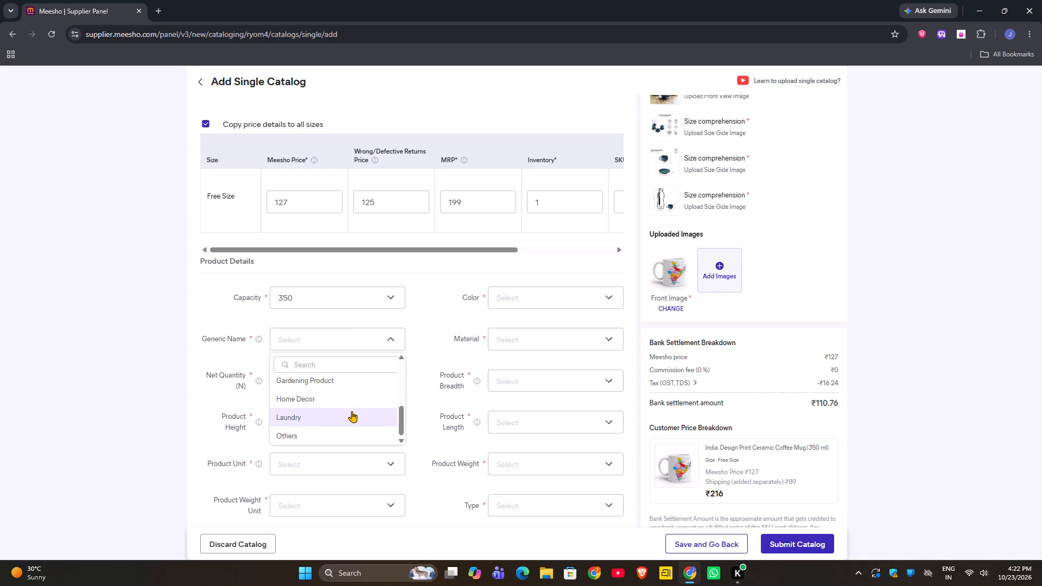
{"action": "scroll", "coordinate": [351, 411], "scroll_direction": "up", "scroll_amount": 1}
{"action": "left_click", "coordinate": [358, 412]}
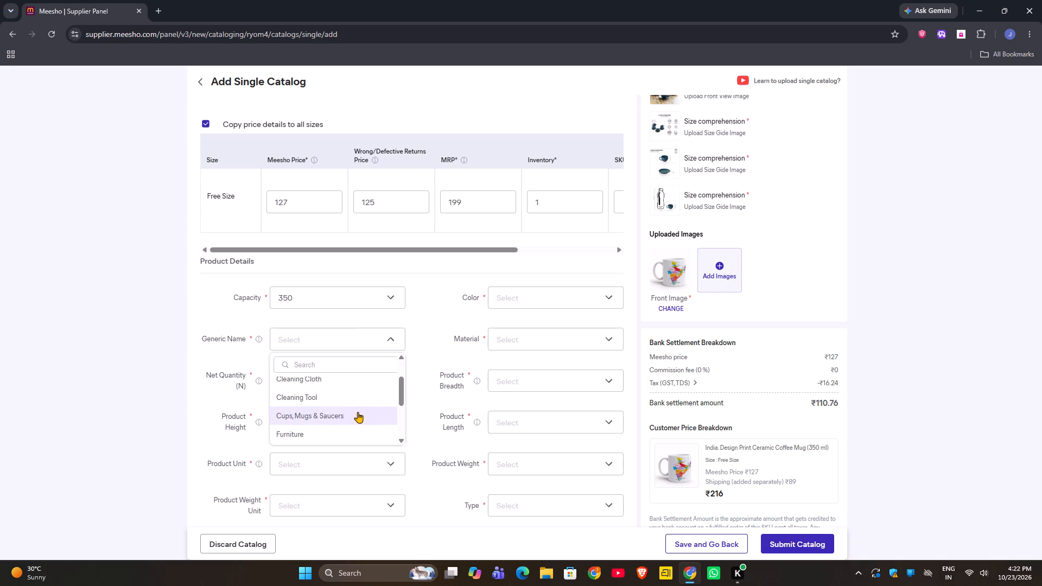
Look through the available Material options in the product details for one that suits the ceramic coffee mug.
{"action": "left_click", "coordinate": [516, 334]}
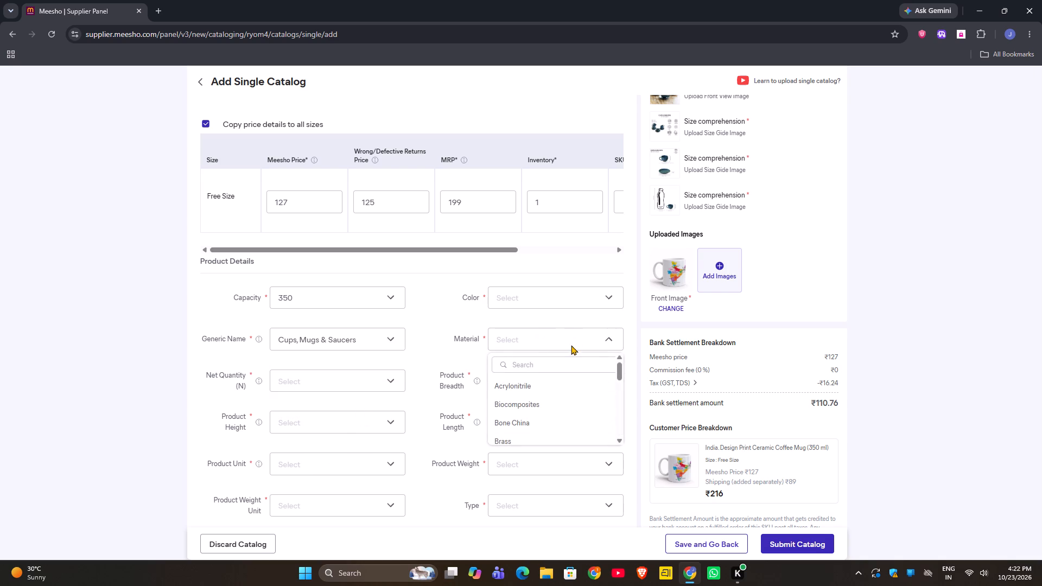
{"action": "scroll", "coordinate": [550, 384], "scroll_direction": "down", "scroll_amount": 1}
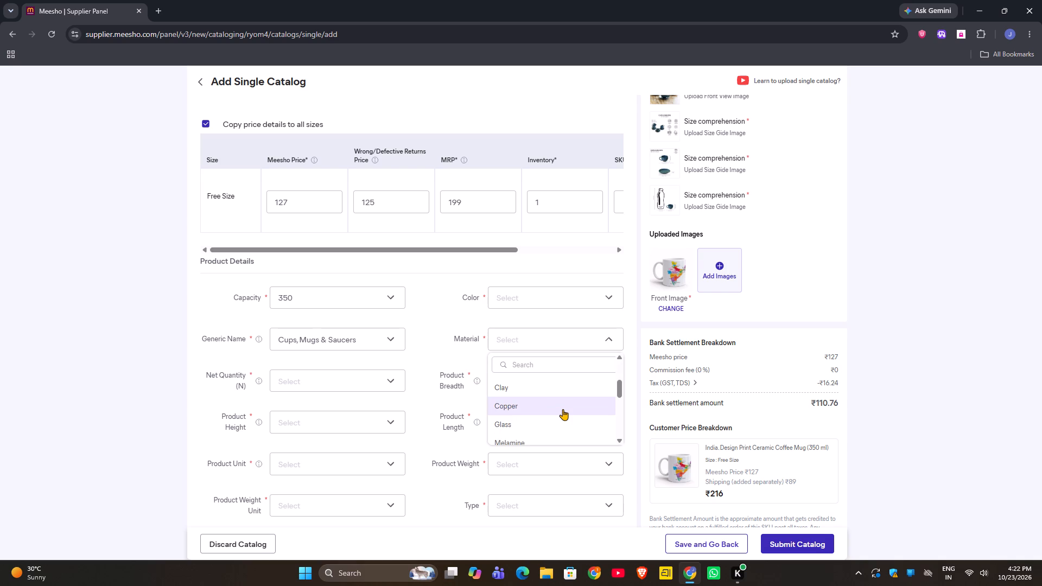
{"action": "scroll", "coordinate": [563, 409], "scroll_direction": "down", "scroll_amount": 2}
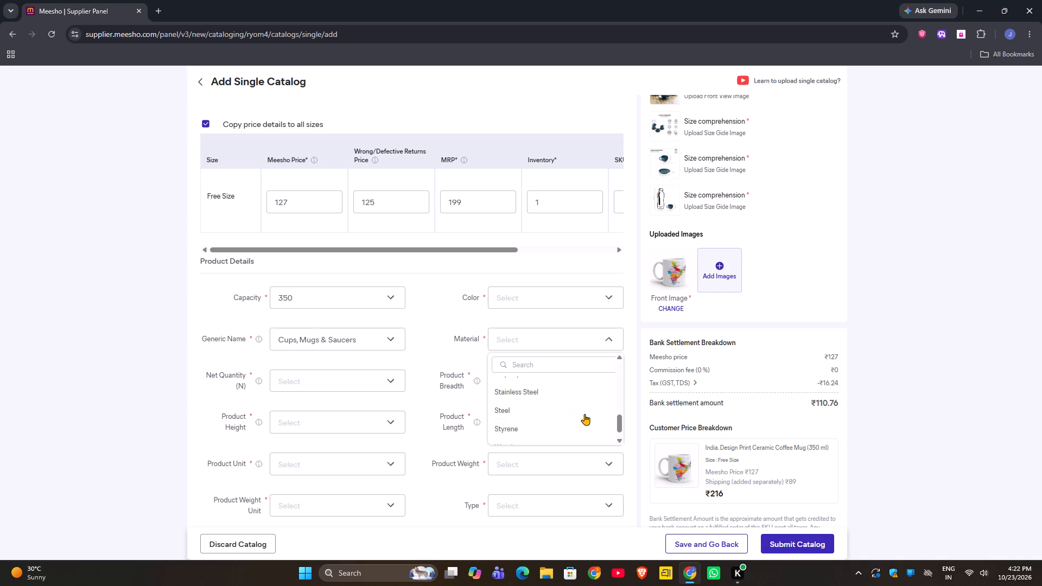
{"action": "scroll", "coordinate": [585, 415], "scroll_direction": "down", "scroll_amount": 2}
{"action": "scroll", "coordinate": [570, 416], "scroll_direction": "up", "scroll_amount": 1}
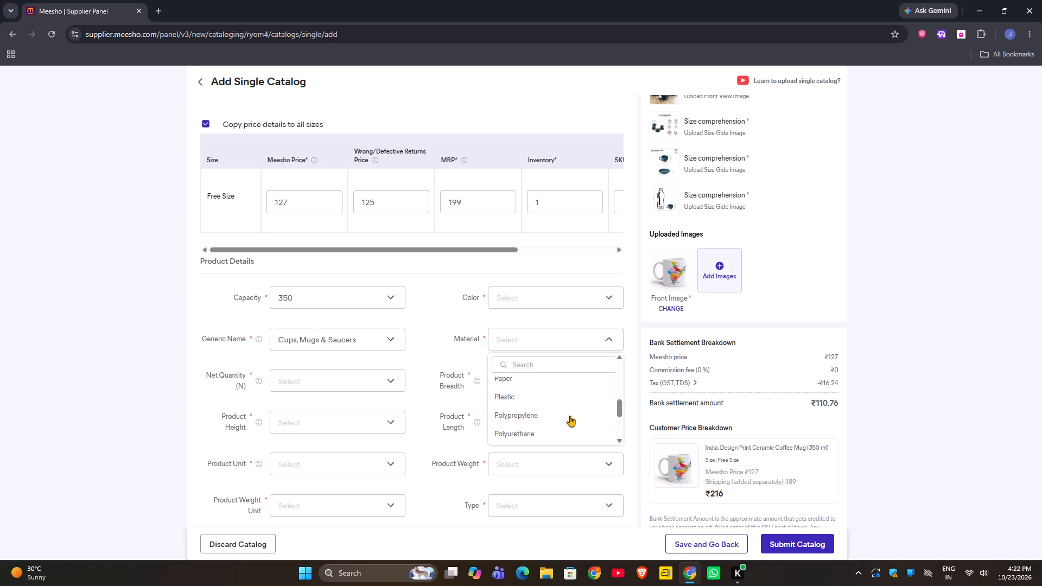
{"action": "scroll", "coordinate": [568, 416], "scroll_direction": "down", "scroll_amount": 1}
{"action": "scroll", "coordinate": [568, 416], "scroll_direction": "up", "scroll_amount": 1}
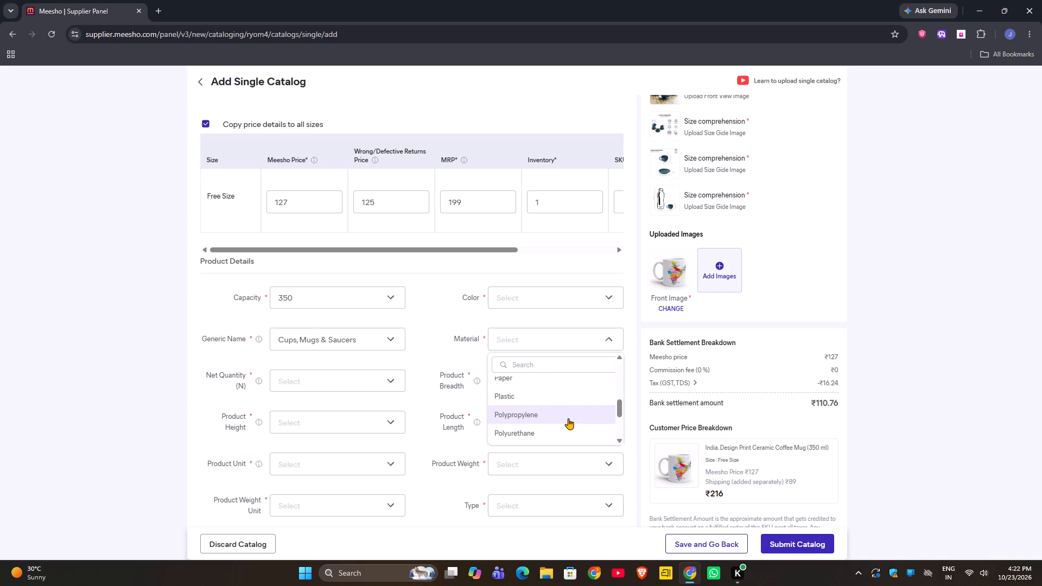
{"action": "scroll", "coordinate": [568, 418], "scroll_direction": "up", "scroll_amount": 1}
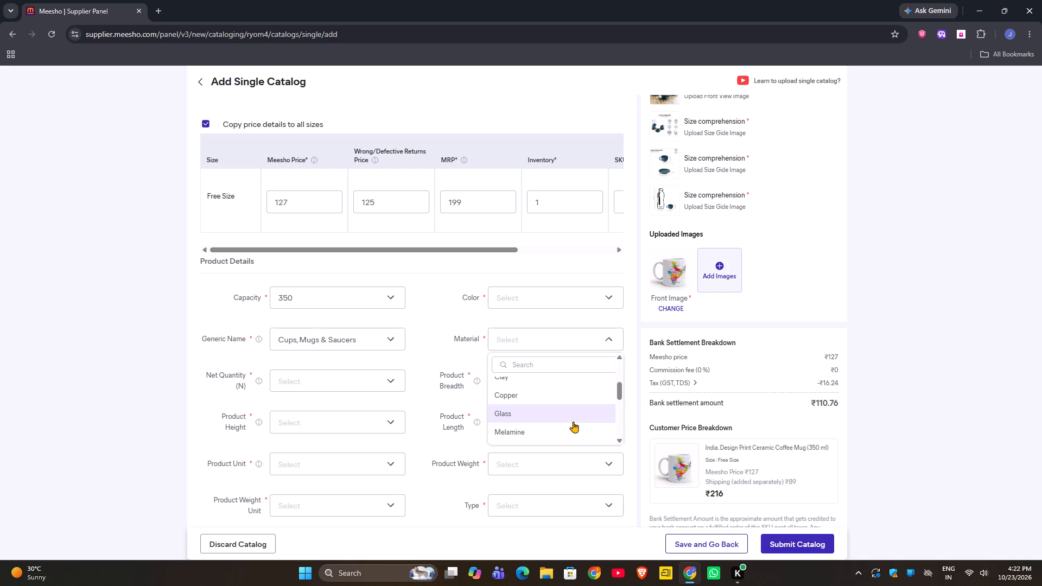
{"action": "scroll", "coordinate": [571, 421], "scroll_direction": "up", "scroll_amount": 1}
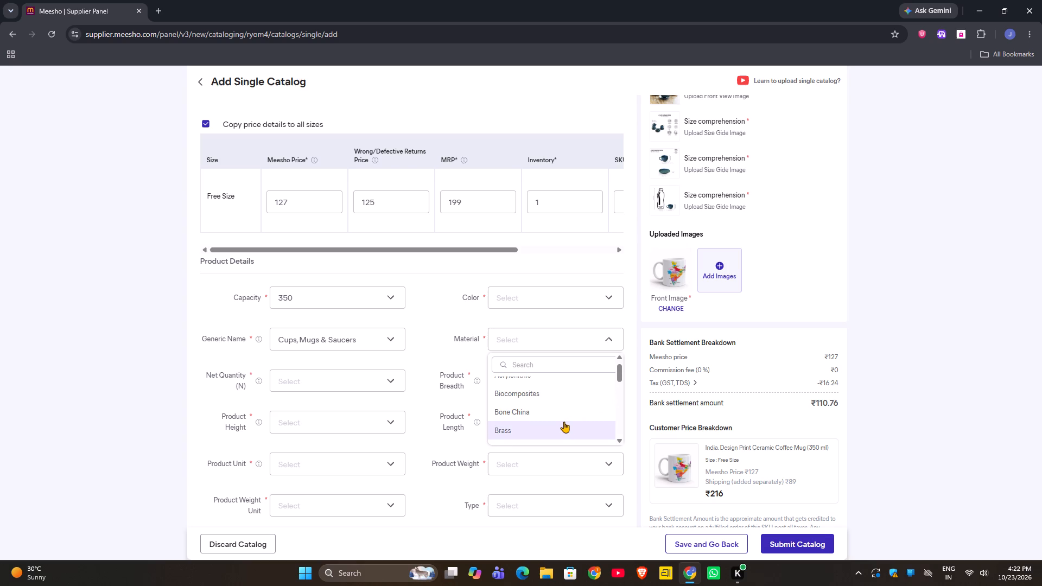
{"action": "scroll", "coordinate": [564, 422], "scroll_direction": "up", "scroll_amount": 3}
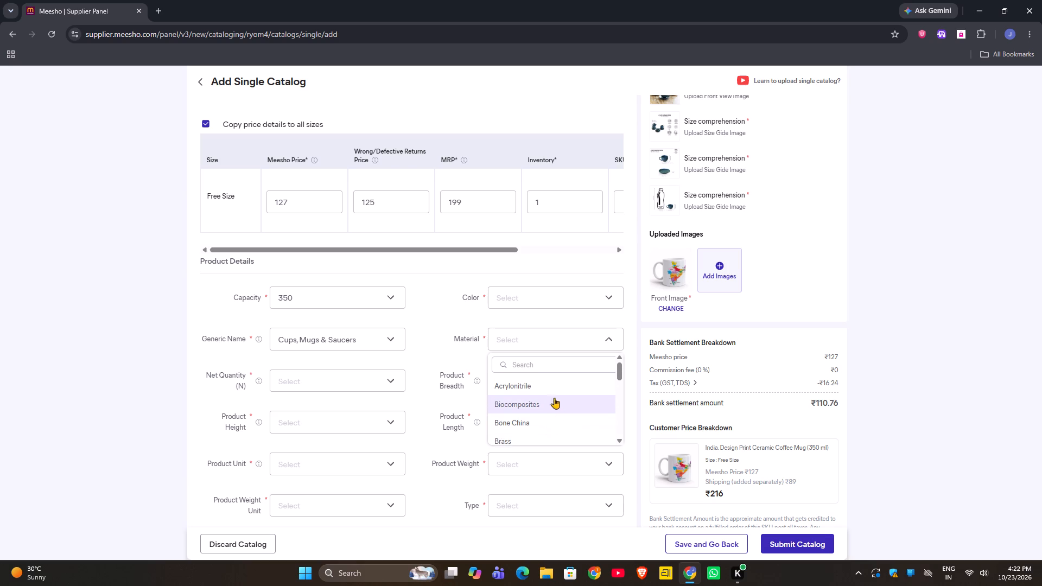
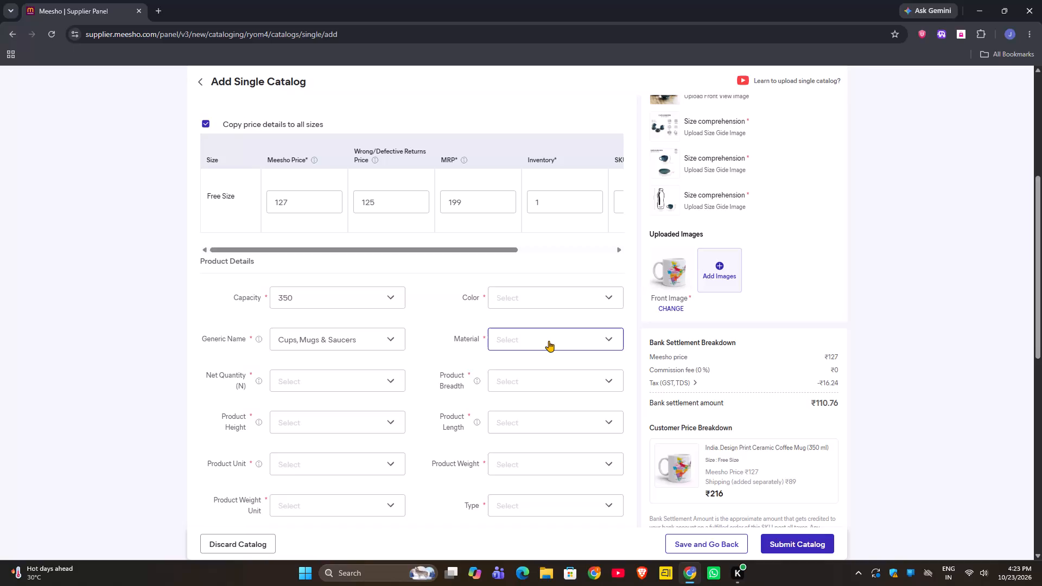
Set the mug's Material to Ceramic in the product details.
{"action": "scroll", "coordinate": [479, 354], "scroll_direction": "down", "scroll_amount": 1}
{"action": "scroll", "coordinate": [471, 356], "scroll_direction": "up", "scroll_amount": 1}
{"action": "scroll", "coordinate": [469, 370], "scroll_direction": "down", "scroll_amount": 1}
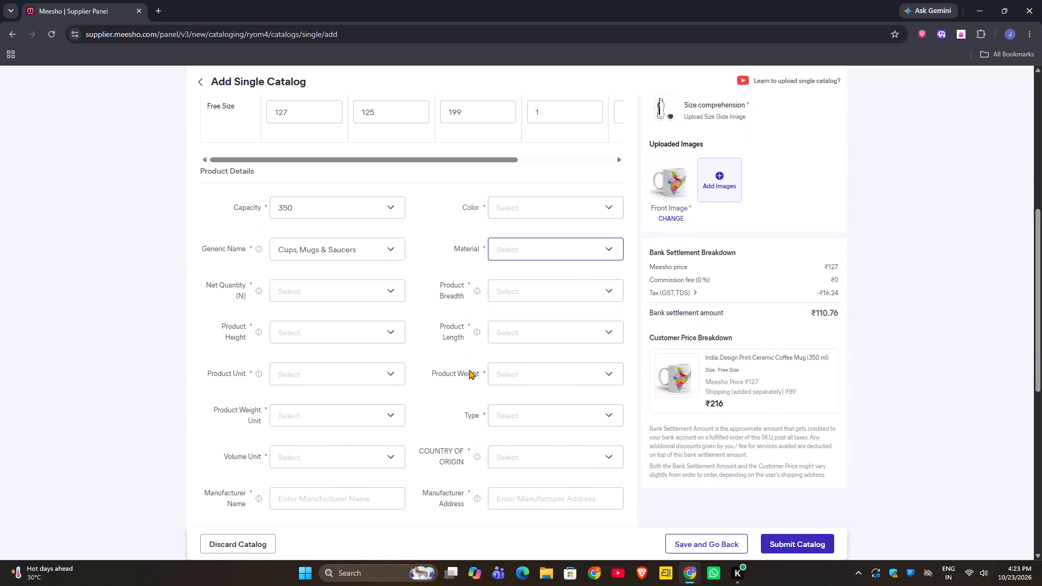
{"action": "scroll", "coordinate": [467, 373], "scroll_direction": "down", "scroll_amount": 1}
{"action": "scroll", "coordinate": [467, 373], "scroll_direction": "up", "scroll_amount": 1}
{"action": "scroll", "coordinate": [466, 374], "scroll_direction": "down", "scroll_amount": 1}
{"action": "scroll", "coordinate": [466, 374], "scroll_direction": "up", "scroll_amount": 1}
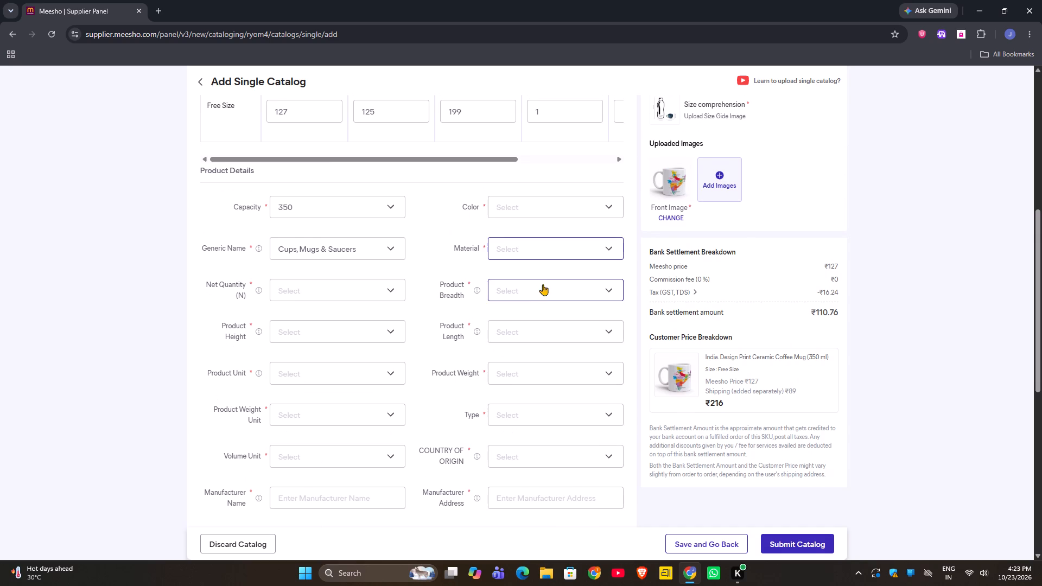
{"action": "left_click", "coordinate": [562, 252]}
{"action": "scroll", "coordinate": [545, 302], "scroll_direction": "down", "scroll_amount": 1}
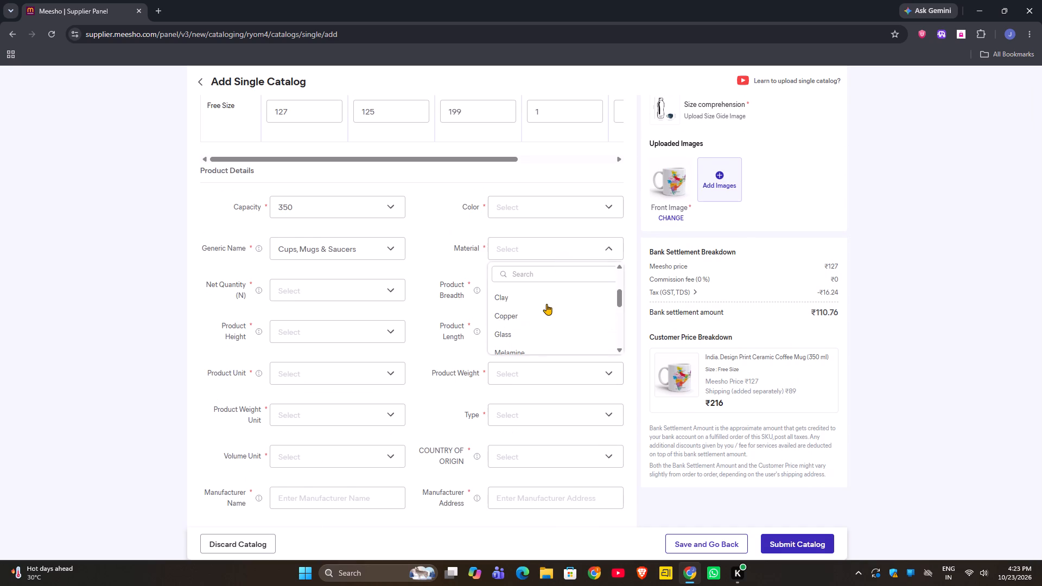
{"action": "scroll", "coordinate": [551, 311], "scroll_direction": "down", "scroll_amount": 1}
{"action": "left_click_drag", "start_coordinate": [547, 274], "coordinate": [547, 279]}
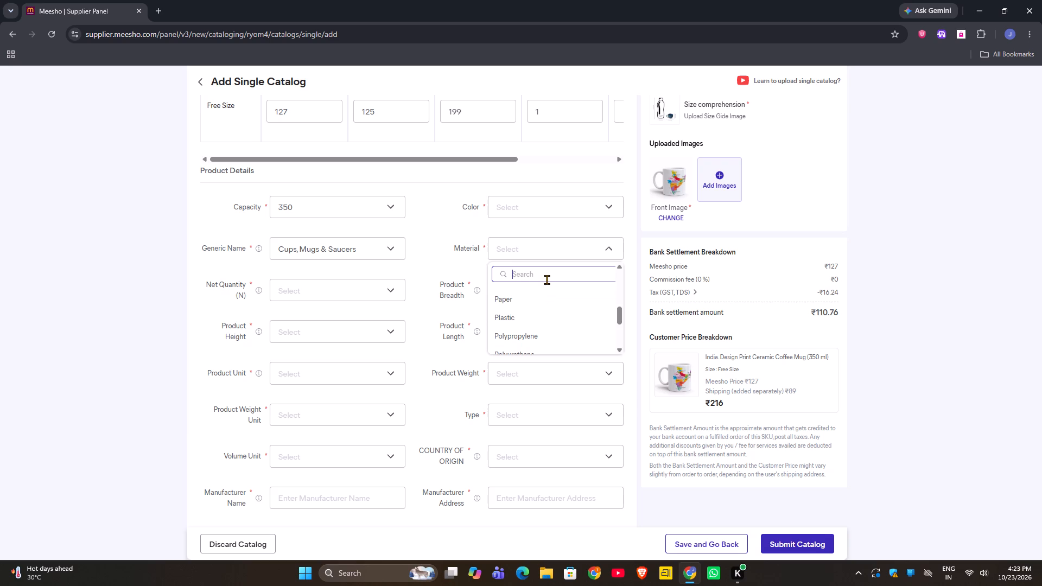
{"action": "type", "text": "cer"}
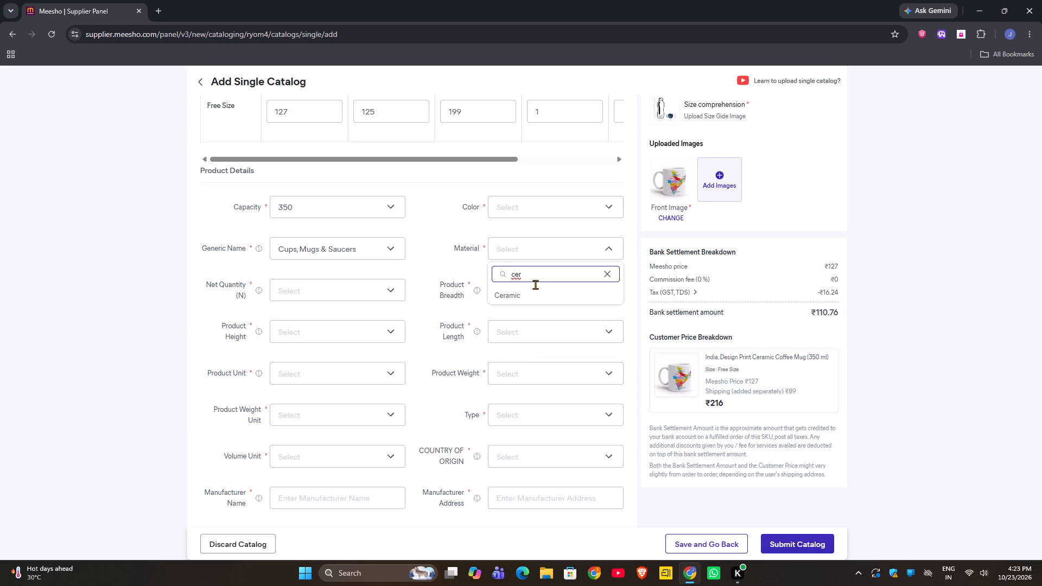
{"action": "left_click", "coordinate": [535, 286]}
Set the mug's Color to Multicolor in the product details.
{"action": "left_click", "coordinate": [520, 196]}
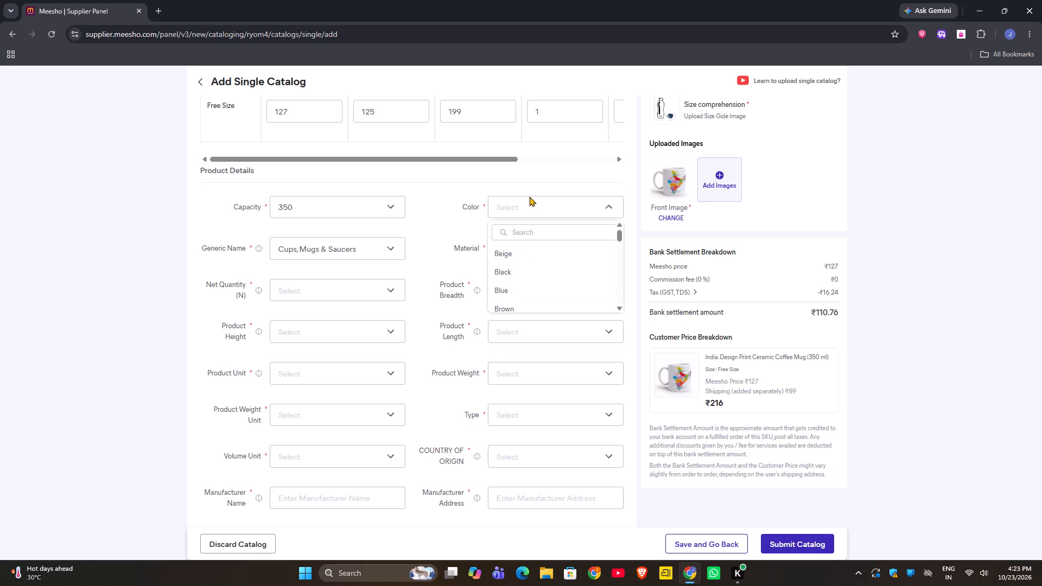
{"action": "left_click", "coordinate": [530, 233]}
{"action": "scroll", "coordinate": [525, 254], "scroll_direction": "down", "scroll_amount": 2}
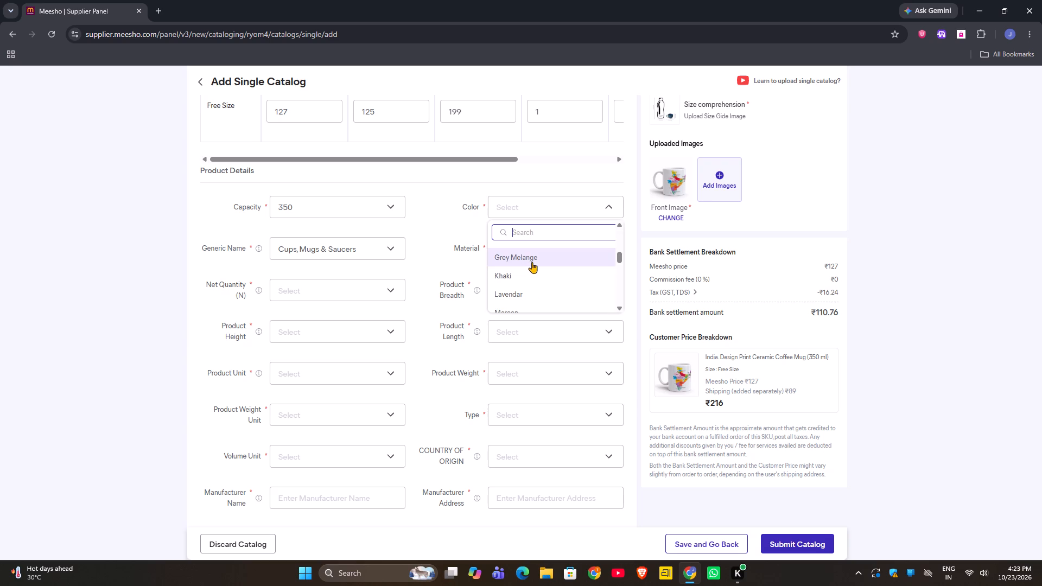
{"action": "scroll", "coordinate": [537, 262], "scroll_direction": "down", "scroll_amount": 1}
{"action": "left_click", "coordinate": [538, 262]}
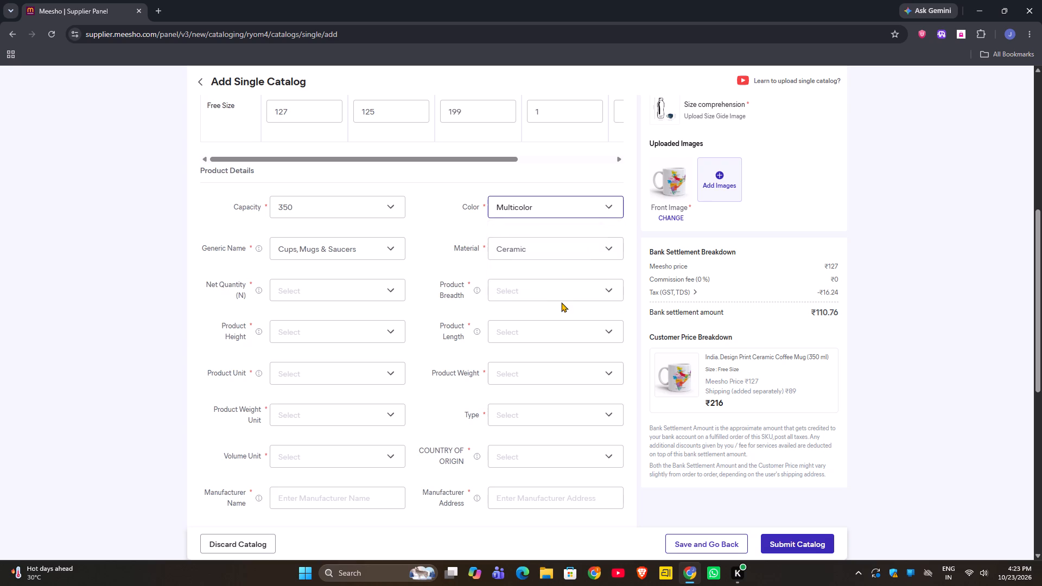
Set the mug's Net Quantity (N) to Pack Of 1 in the product details.
{"action": "left_click", "coordinate": [357, 296]}
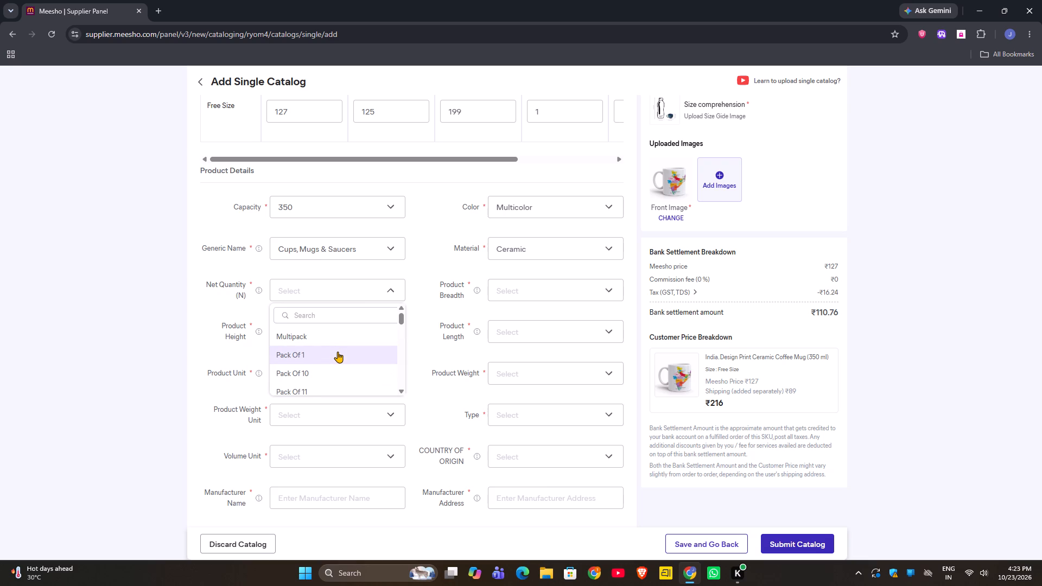
{"action": "left_click", "coordinate": [338, 352]}
{"action": "left_click", "coordinate": [372, 290]}
{"action": "scroll", "coordinate": [362, 341], "scroll_direction": "down", "scroll_amount": 3}
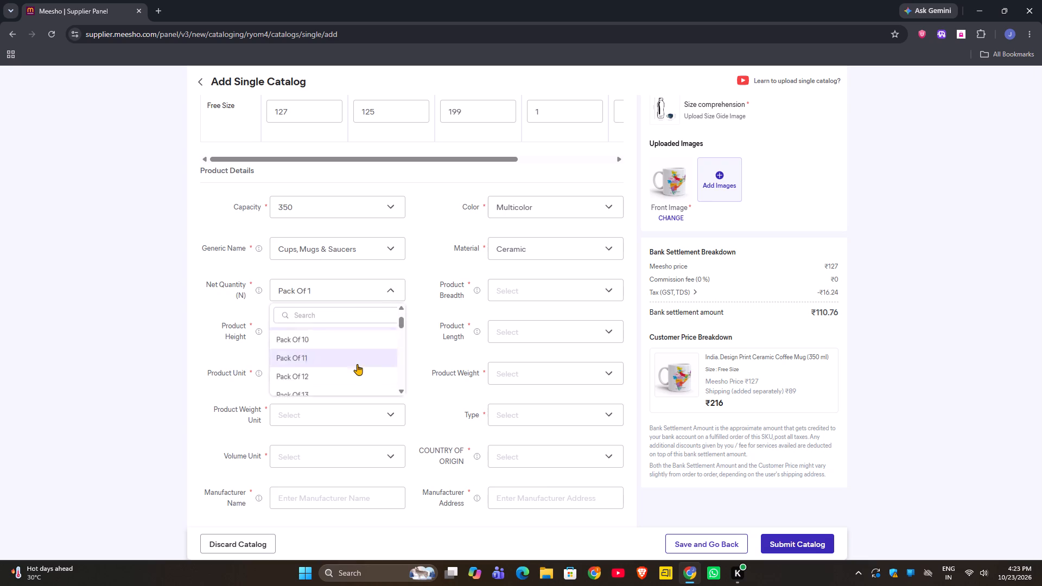
{"action": "scroll", "coordinate": [357, 364], "scroll_direction": "down", "scroll_amount": 7}
{"action": "left_click", "coordinate": [421, 269]}
Save the unfinished mug listing as it stands and go back to the catalog uploads overview.
{"action": "left_click", "coordinate": [520, 288]}
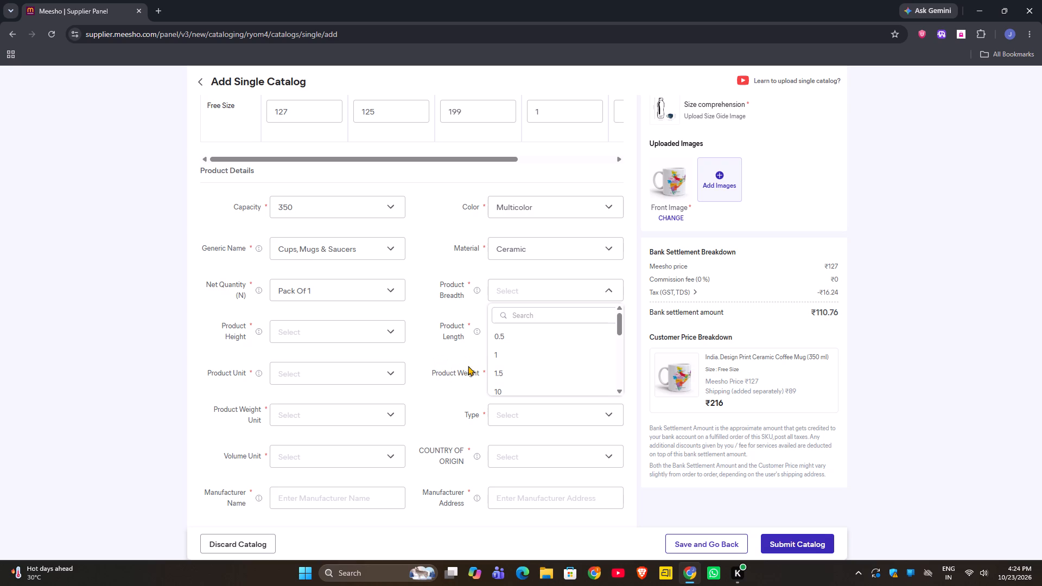
{"action": "left_click", "coordinate": [697, 543]}
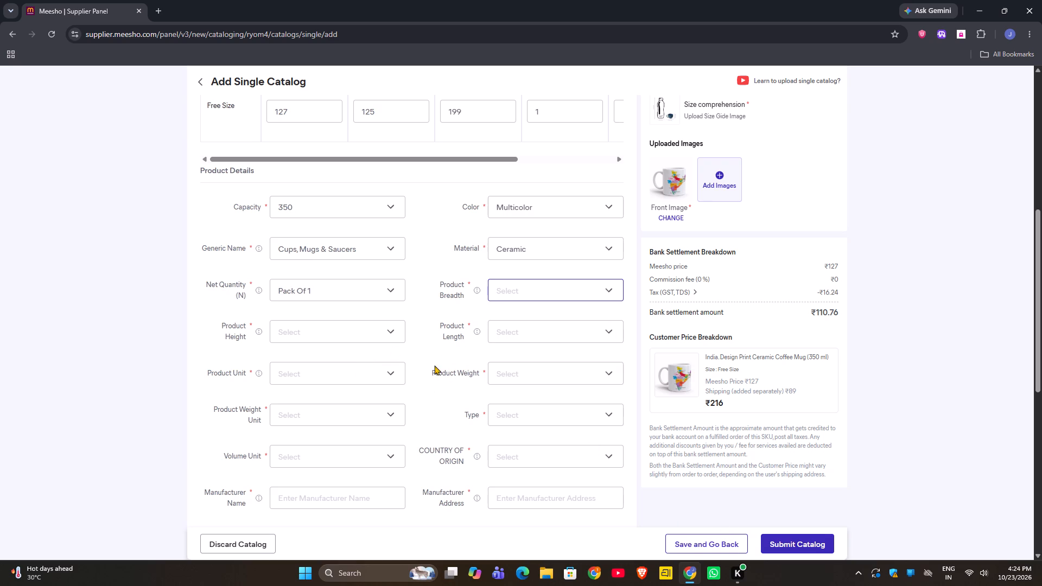
{"action": "left_click", "coordinate": [714, 549]}
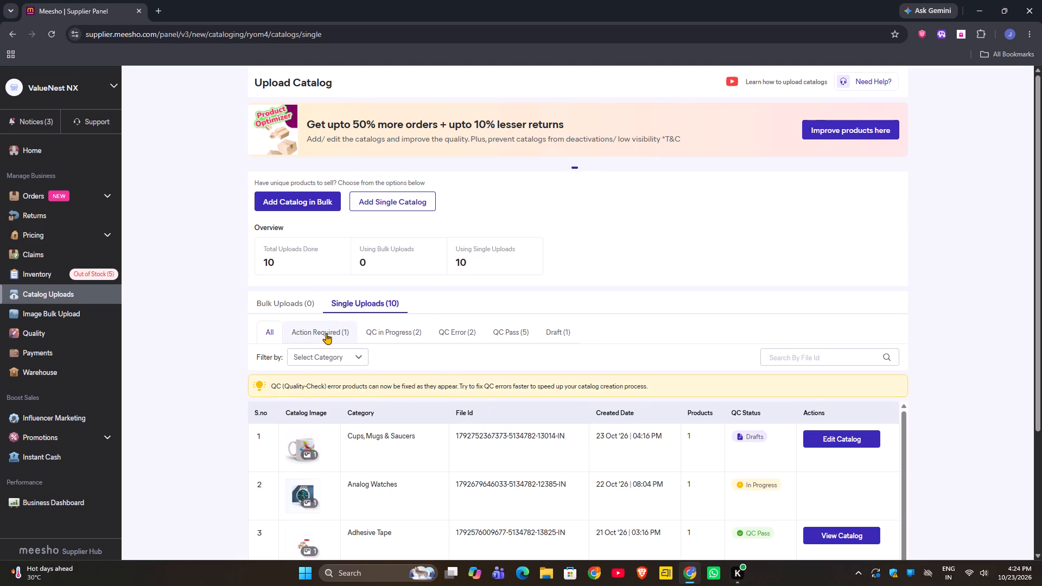
Open the existing WorldMap Design Print Ceramic Coffee Mug (350 ml) for editing from the out-of-stock catalogs in the inventory.
{"action": "left_click", "coordinate": [326, 333]}
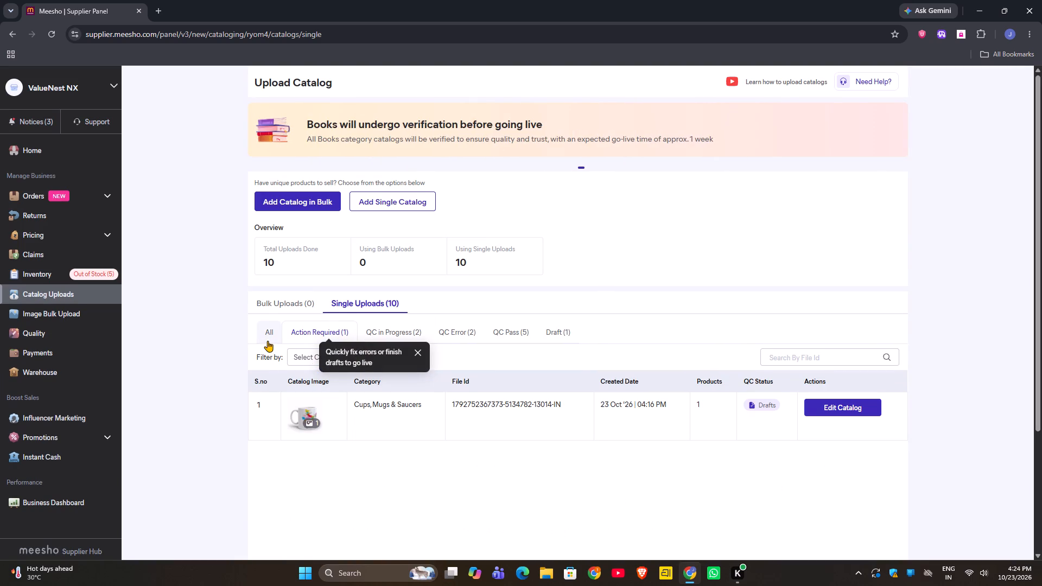
{"action": "left_click", "coordinate": [268, 341]}
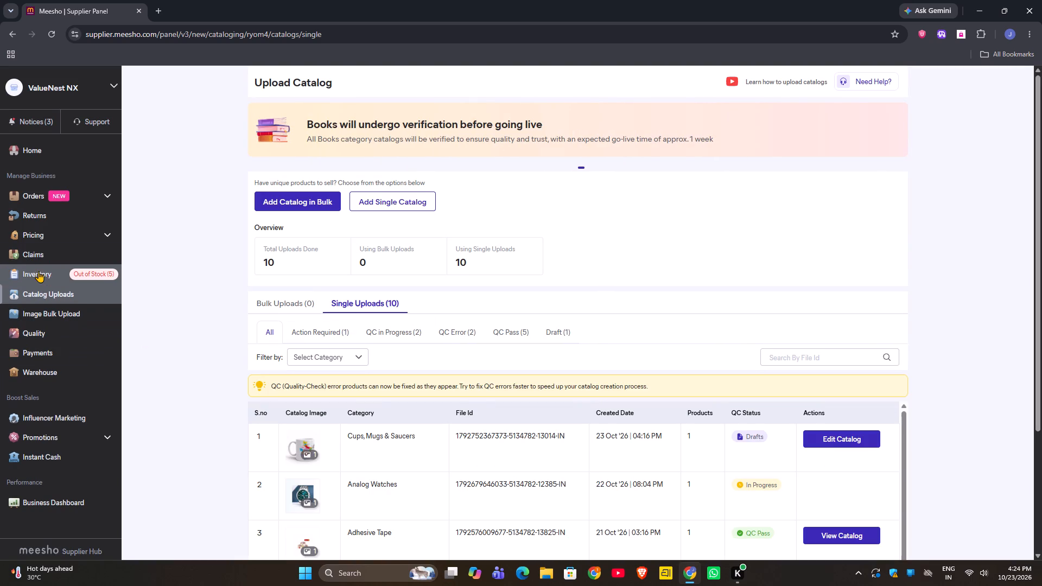
{"action": "left_click", "coordinate": [67, 269]}
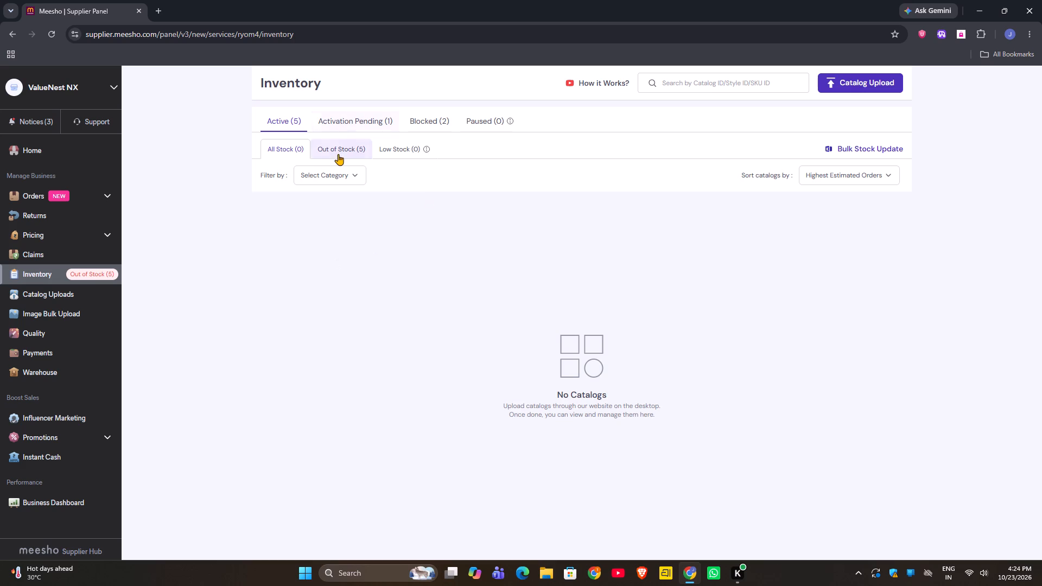
{"action": "left_click", "coordinate": [338, 154]}
{"action": "left_click", "coordinate": [372, 433]}
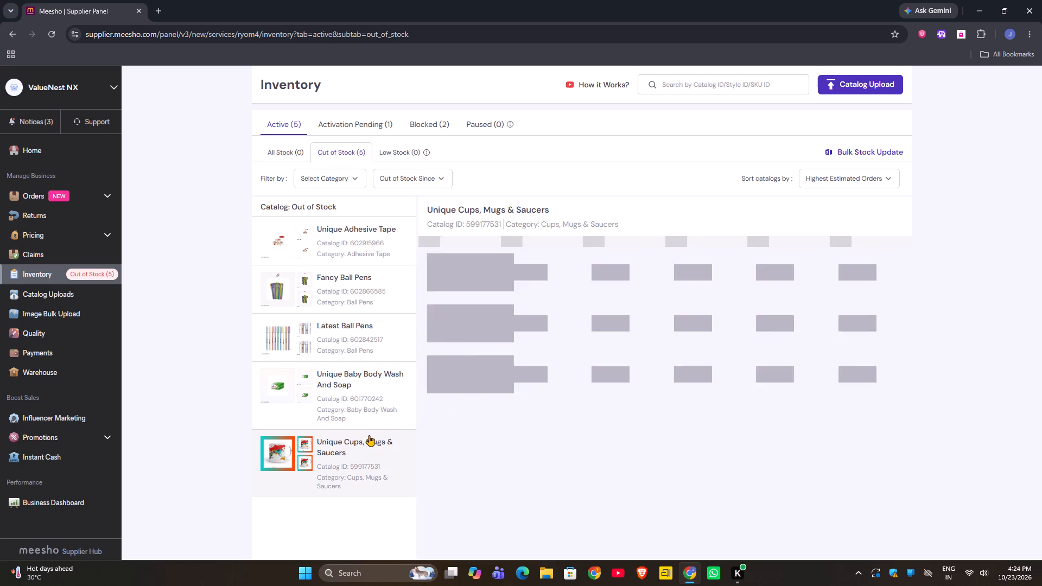
{"action": "left_click", "coordinate": [884, 288]}
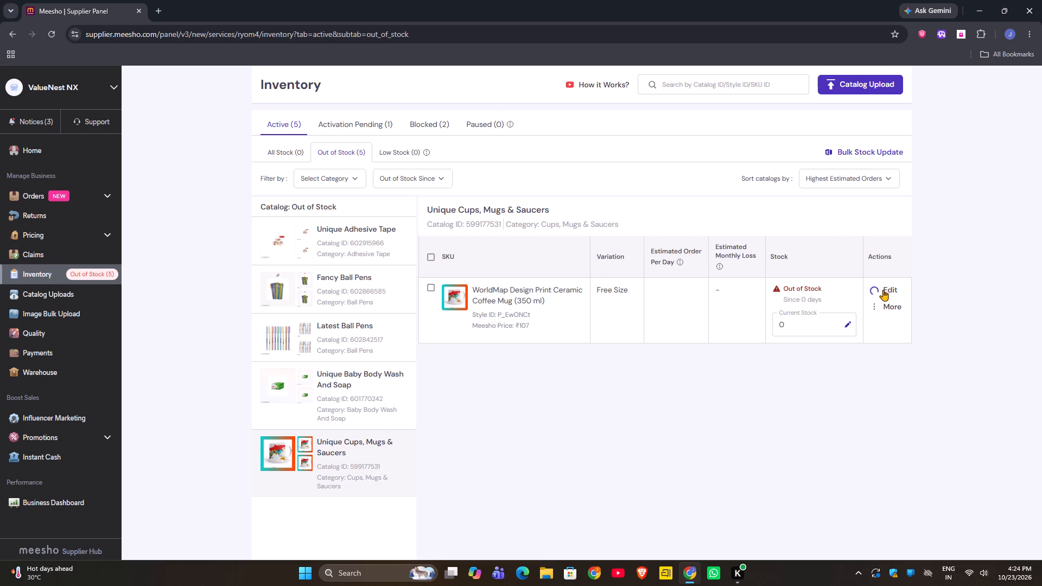
Examine the existing WorldMap mug's product details, from pricing and dimensions down to the manufacturer, packer and description fields.
{"action": "scroll", "coordinate": [448, 386], "scroll_direction": "down", "scroll_amount": 1}
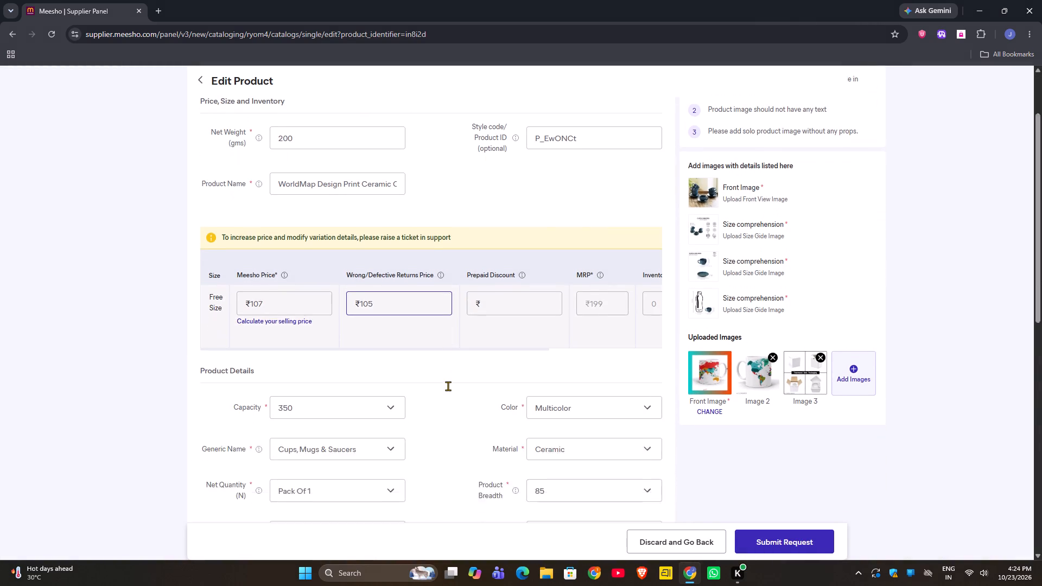
{"action": "scroll", "coordinate": [449, 390], "scroll_direction": "down", "scroll_amount": 3}
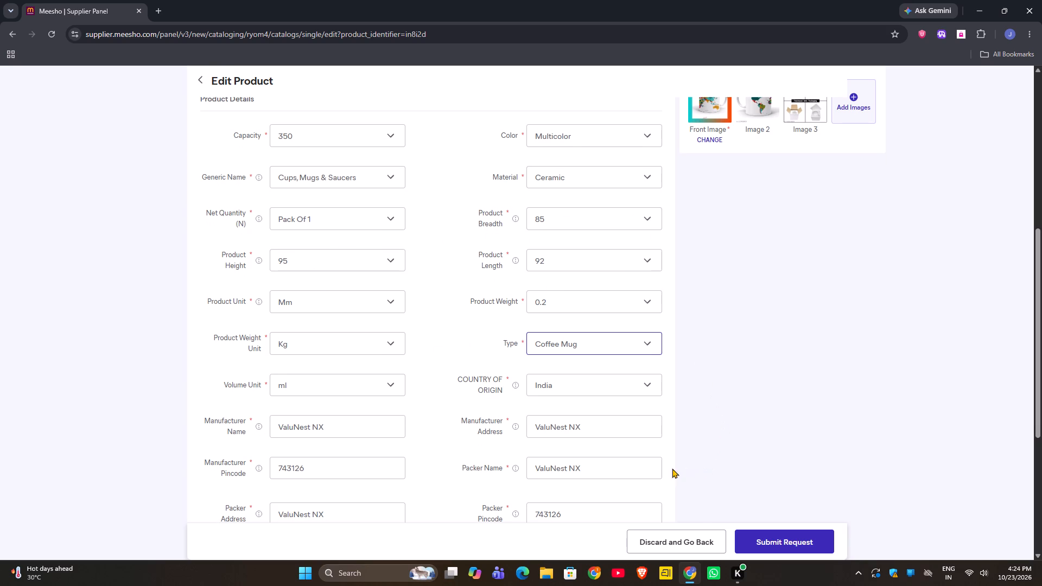
{"action": "left_click", "coordinate": [692, 542]}
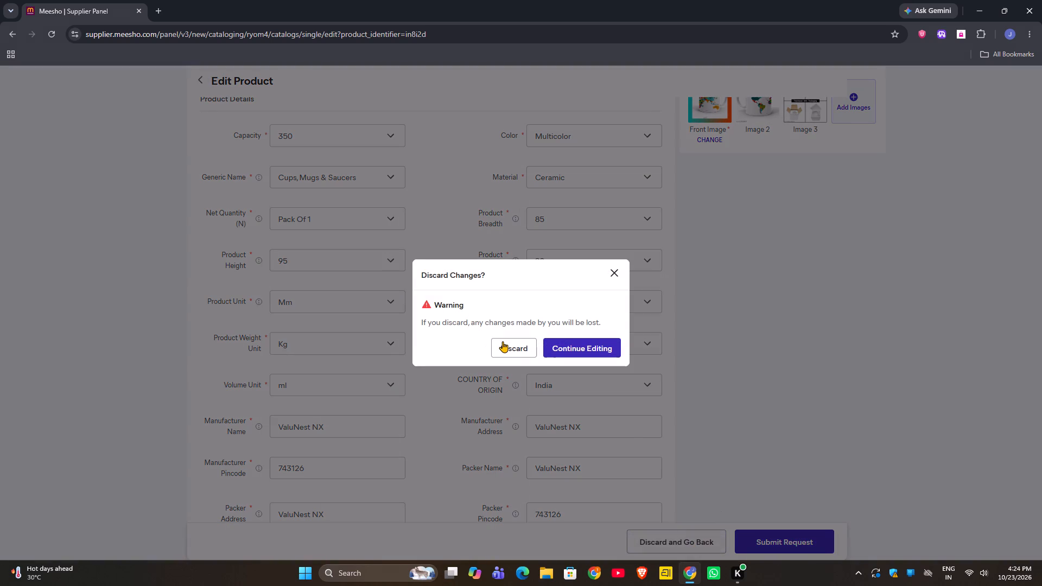
{"action": "left_click", "coordinate": [676, 302]}
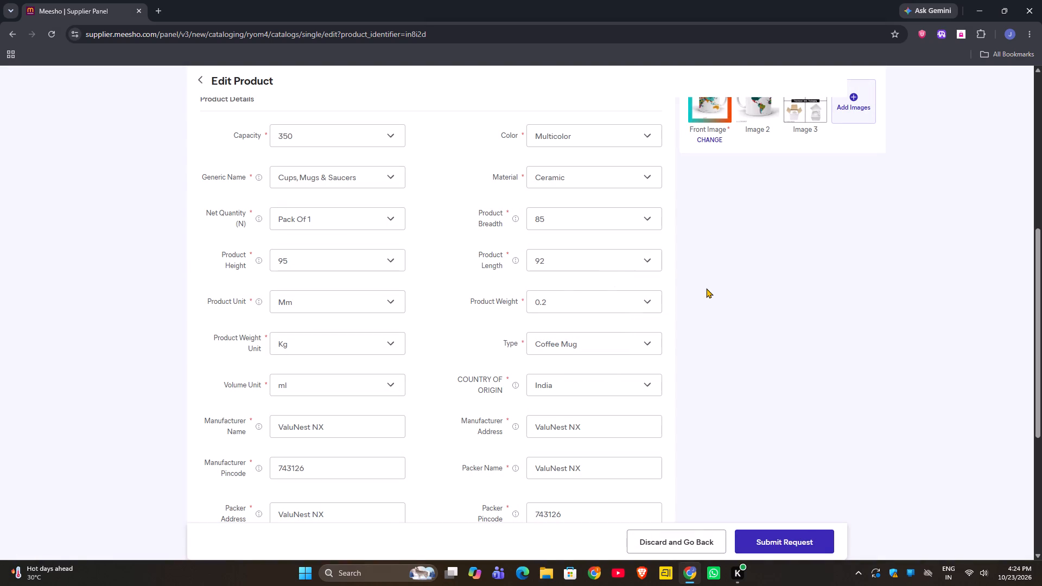
{"action": "scroll", "coordinate": [760, 321], "scroll_direction": "down", "scroll_amount": 4}
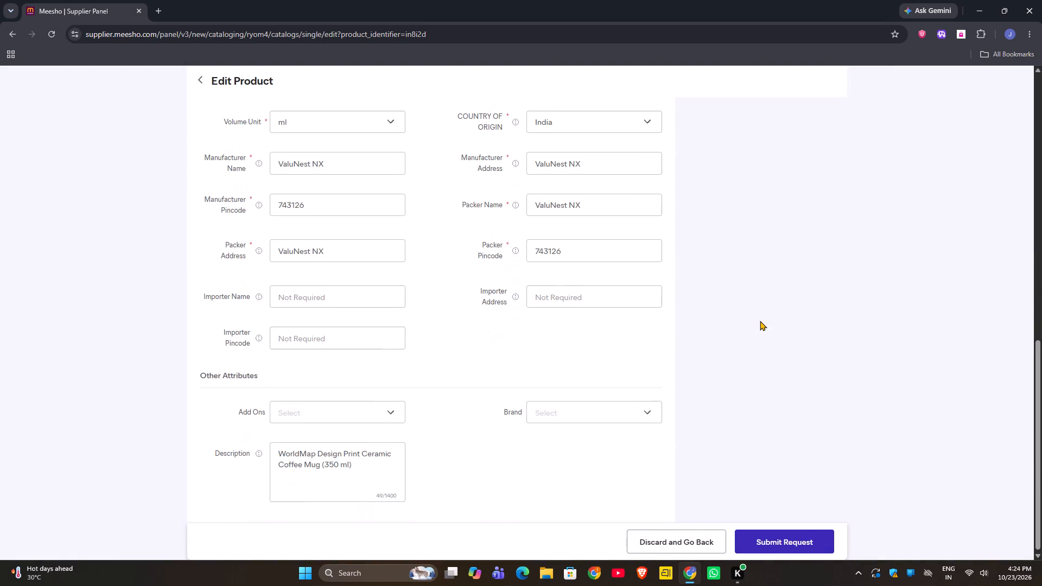
{"action": "scroll", "coordinate": [760, 321], "scroll_direction": "up", "scroll_amount": 2}
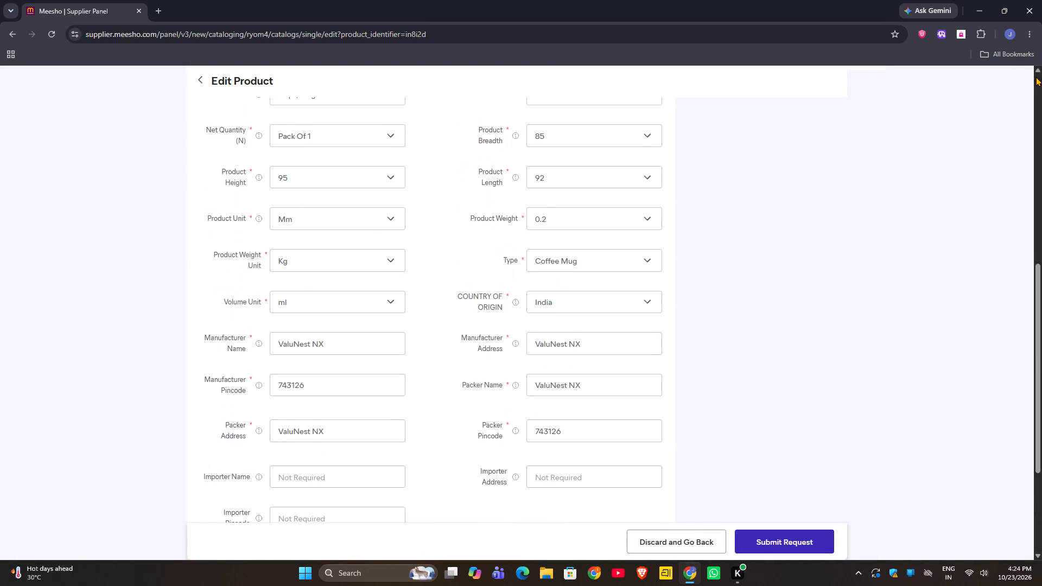
Reduce the page zoom to 80% and review the WorldMap mug's product details together as a reference.
{"action": "left_click", "coordinate": [1026, 31]}
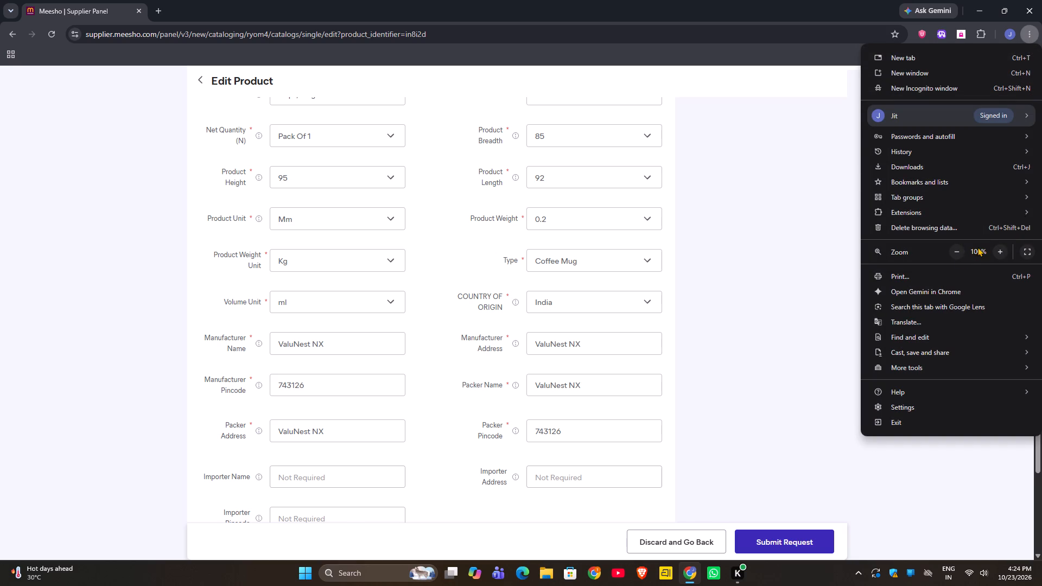
{"action": "left_click", "coordinate": [955, 256]}
{"action": "left_click", "coordinate": [956, 253]}
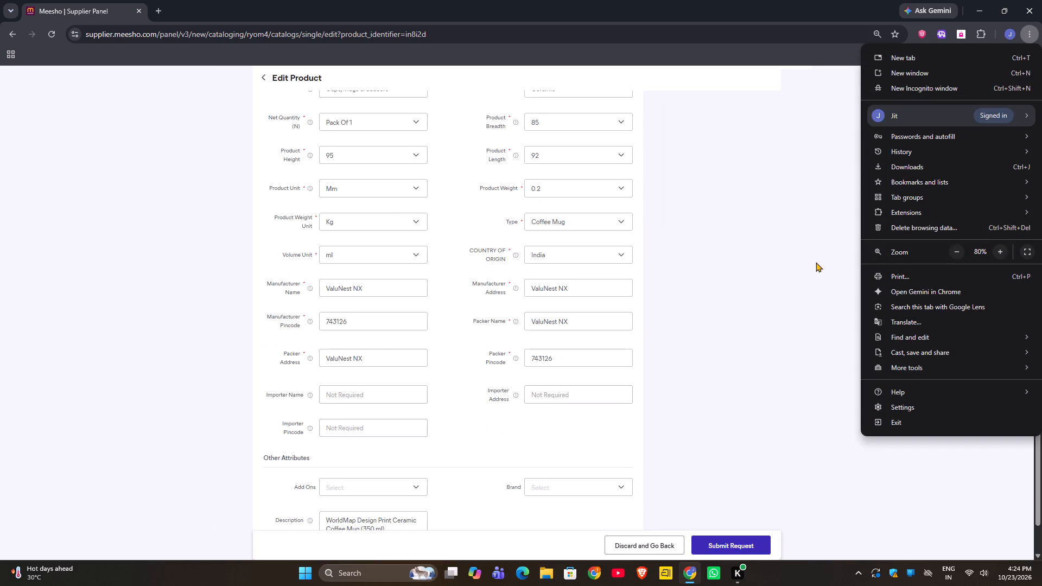
{"action": "left_click", "coordinate": [815, 262]}
{"action": "scroll", "coordinate": [814, 262], "scroll_direction": "up", "scroll_amount": 1}
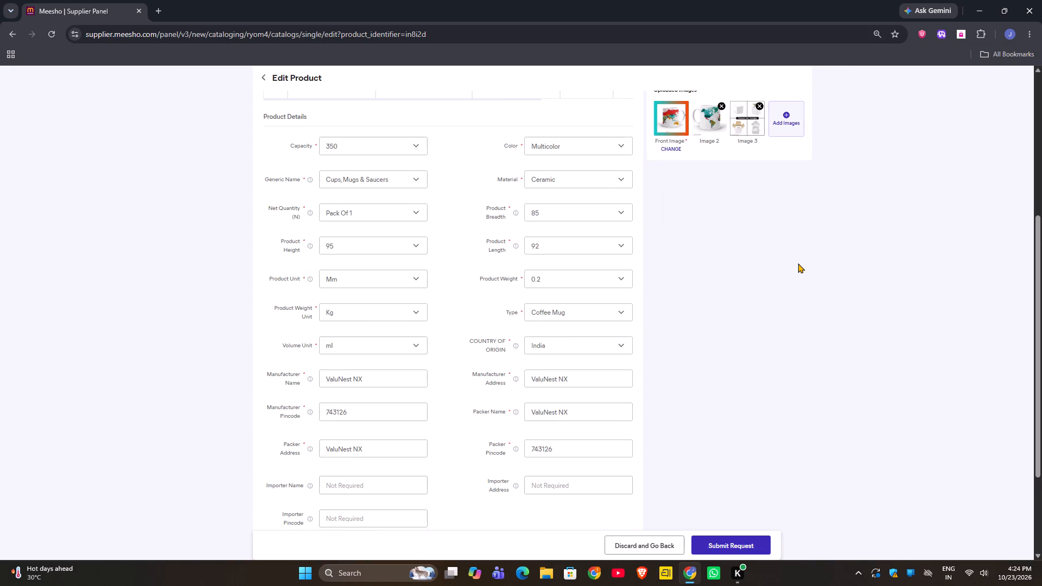
{"action": "left_click", "coordinate": [782, 274]}
{"action": "scroll", "coordinate": [895, 312], "scroll_direction": "up", "scroll_amount": 3}
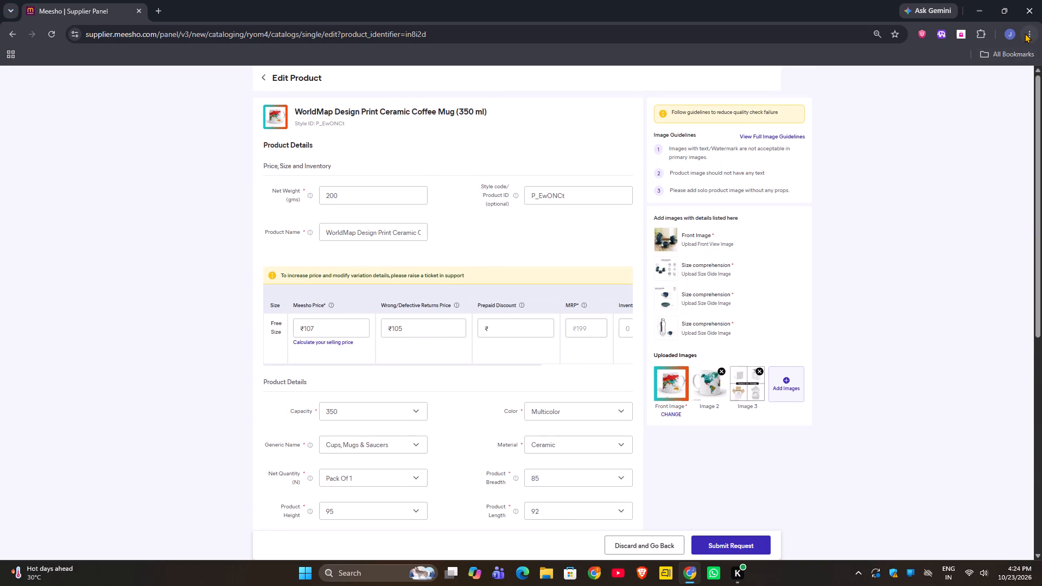
Restore the page zoom to 100%.
{"action": "left_click", "coordinate": [1027, 31]}
{"action": "left_click", "coordinate": [1001, 256]}
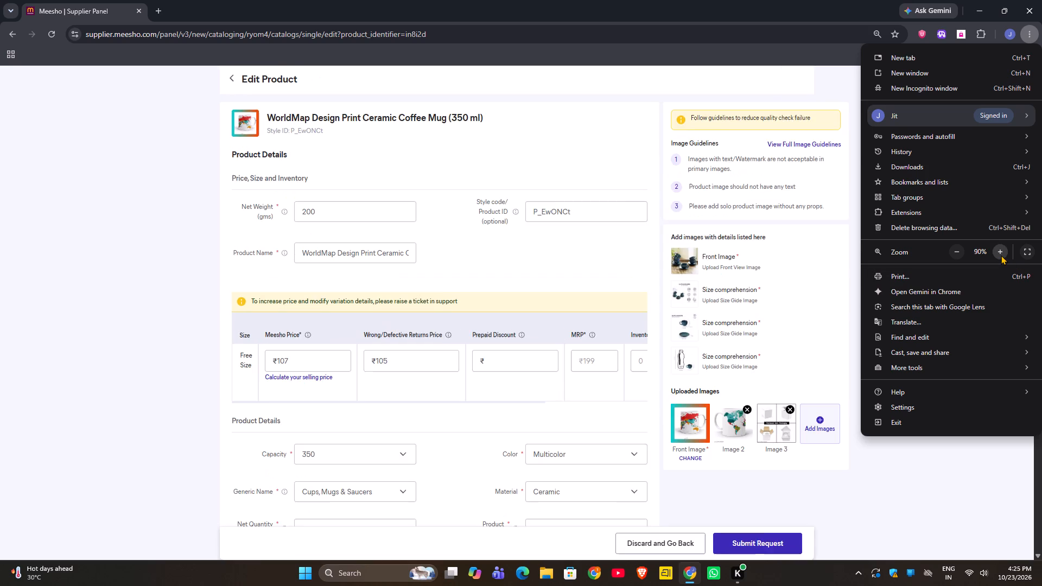
{"action": "left_click", "coordinate": [1001, 255]}
{"action": "left_click", "coordinate": [979, 474]}
Leave the WorldMap mug's edit form, discarding any changes, and return to the Catalog Uploads page.
{"action": "left_click", "coordinate": [700, 542]}
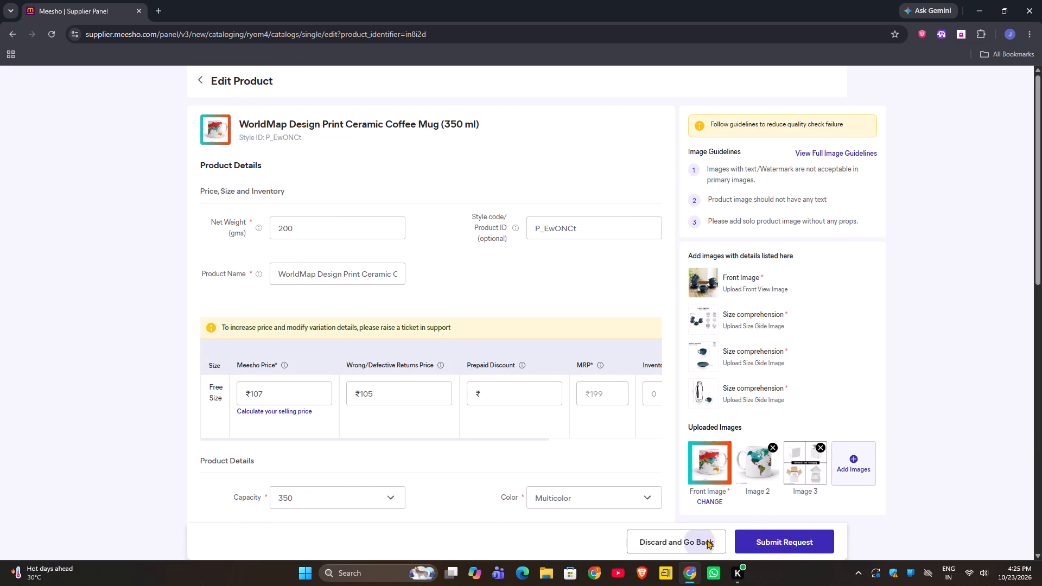
{"action": "left_click", "coordinate": [516, 353]}
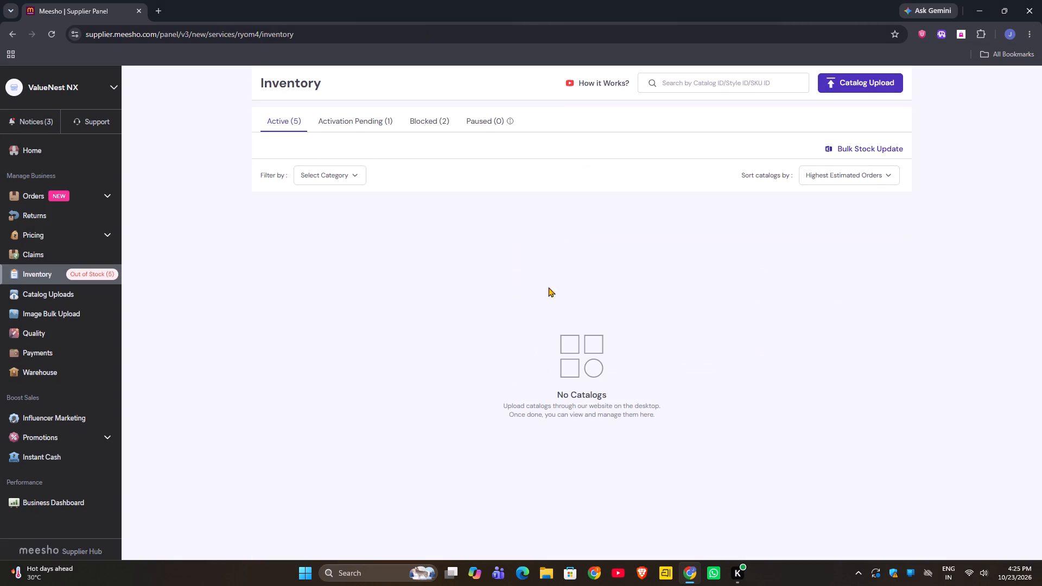
{"action": "left_click", "coordinate": [55, 303]}
{"action": "left_click", "coordinate": [58, 292]}
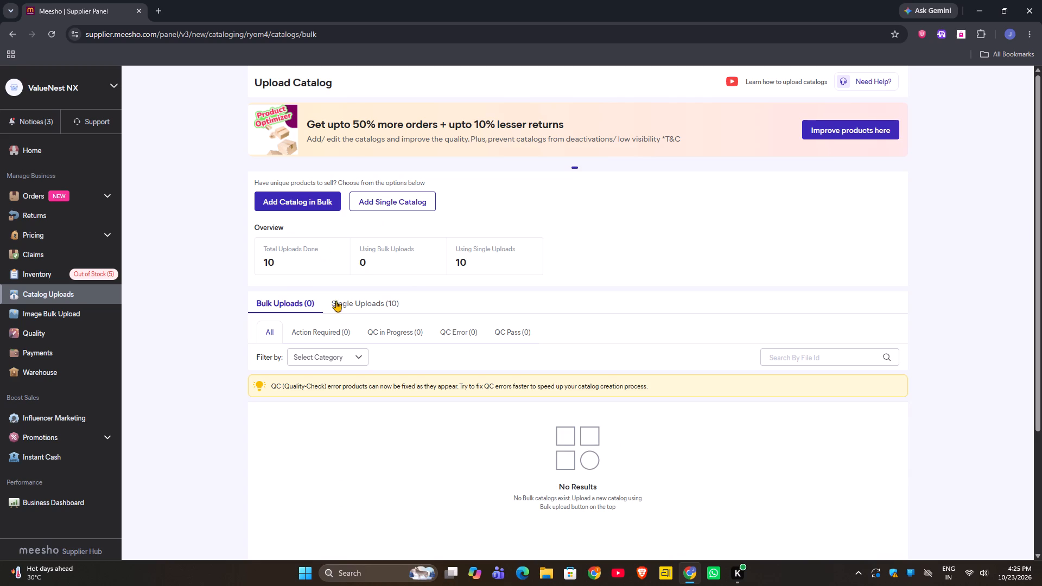
Reopen the India design mug's draft from the single uploads to continue its product details.
{"action": "left_click", "coordinate": [340, 294]}
{"action": "left_click", "coordinate": [841, 436]}
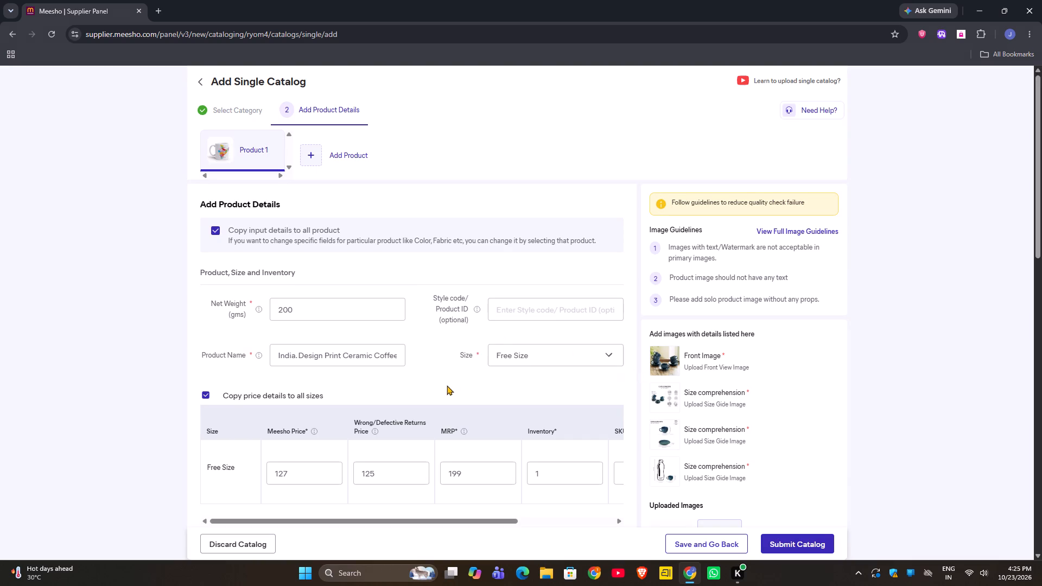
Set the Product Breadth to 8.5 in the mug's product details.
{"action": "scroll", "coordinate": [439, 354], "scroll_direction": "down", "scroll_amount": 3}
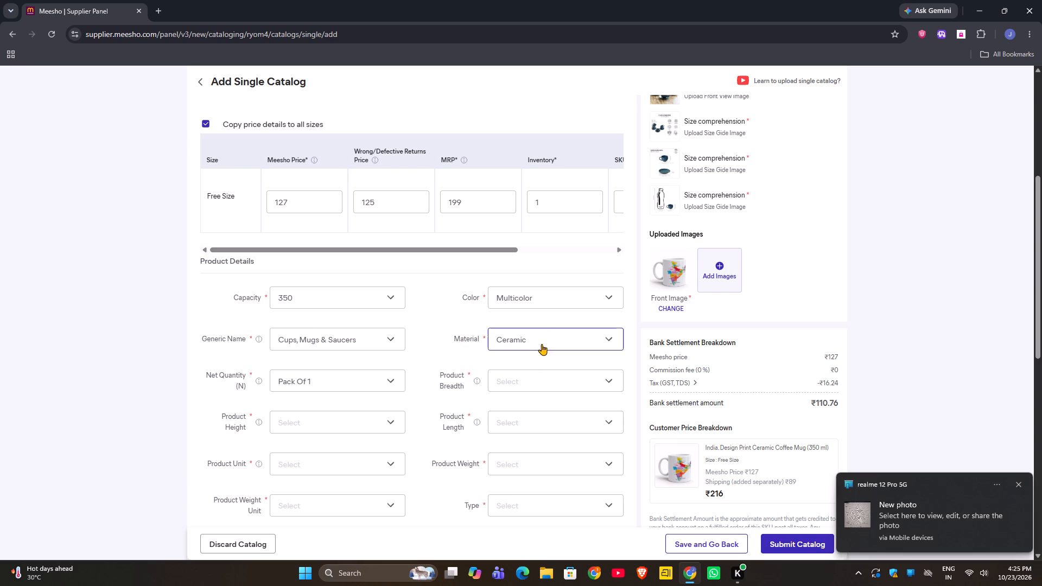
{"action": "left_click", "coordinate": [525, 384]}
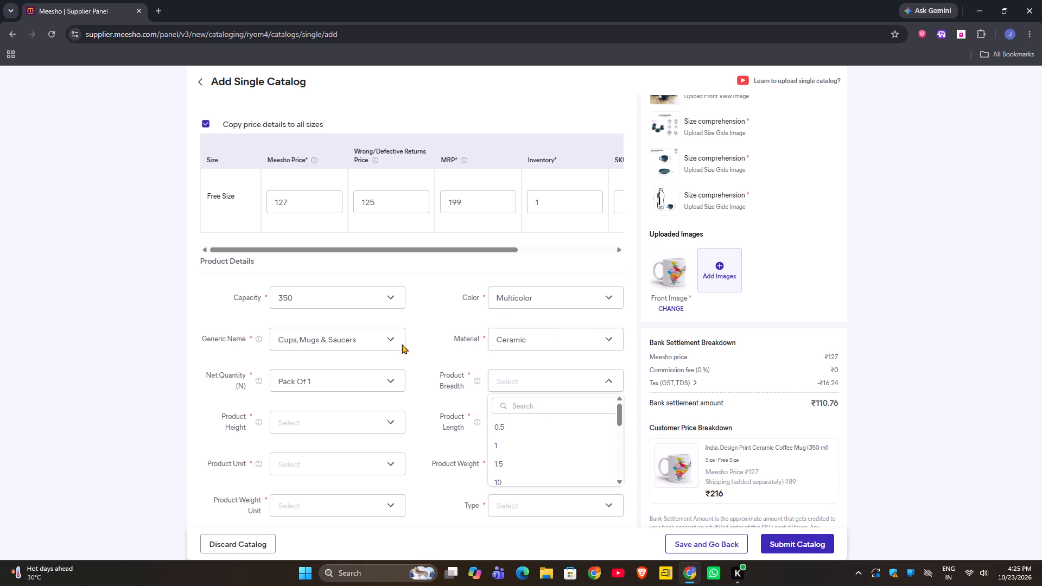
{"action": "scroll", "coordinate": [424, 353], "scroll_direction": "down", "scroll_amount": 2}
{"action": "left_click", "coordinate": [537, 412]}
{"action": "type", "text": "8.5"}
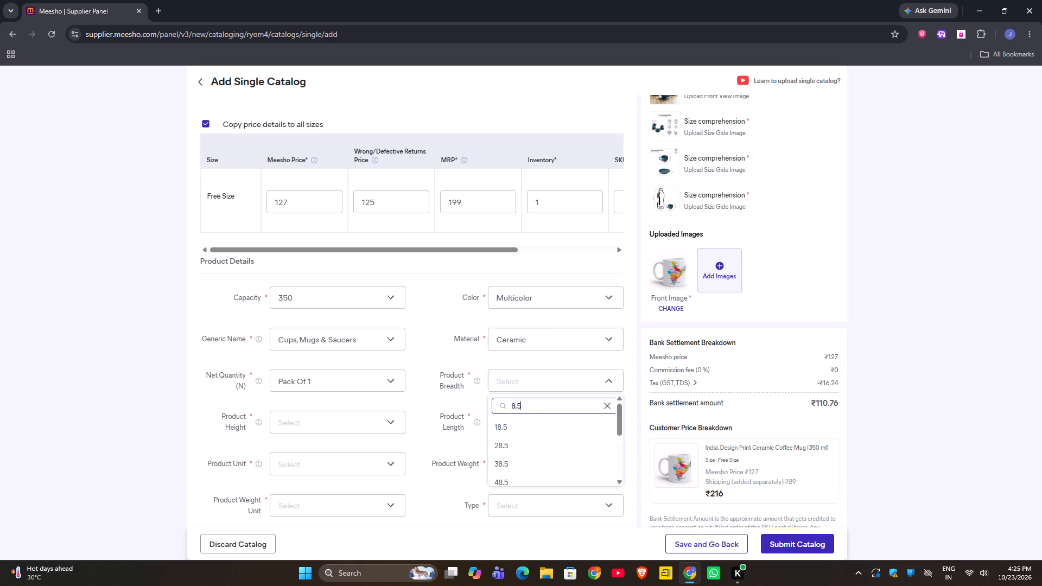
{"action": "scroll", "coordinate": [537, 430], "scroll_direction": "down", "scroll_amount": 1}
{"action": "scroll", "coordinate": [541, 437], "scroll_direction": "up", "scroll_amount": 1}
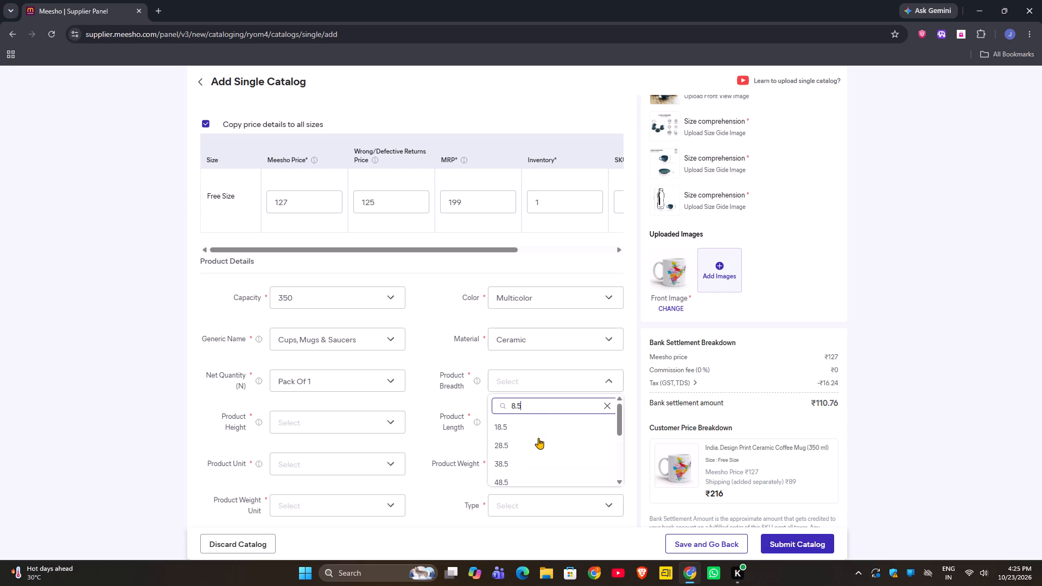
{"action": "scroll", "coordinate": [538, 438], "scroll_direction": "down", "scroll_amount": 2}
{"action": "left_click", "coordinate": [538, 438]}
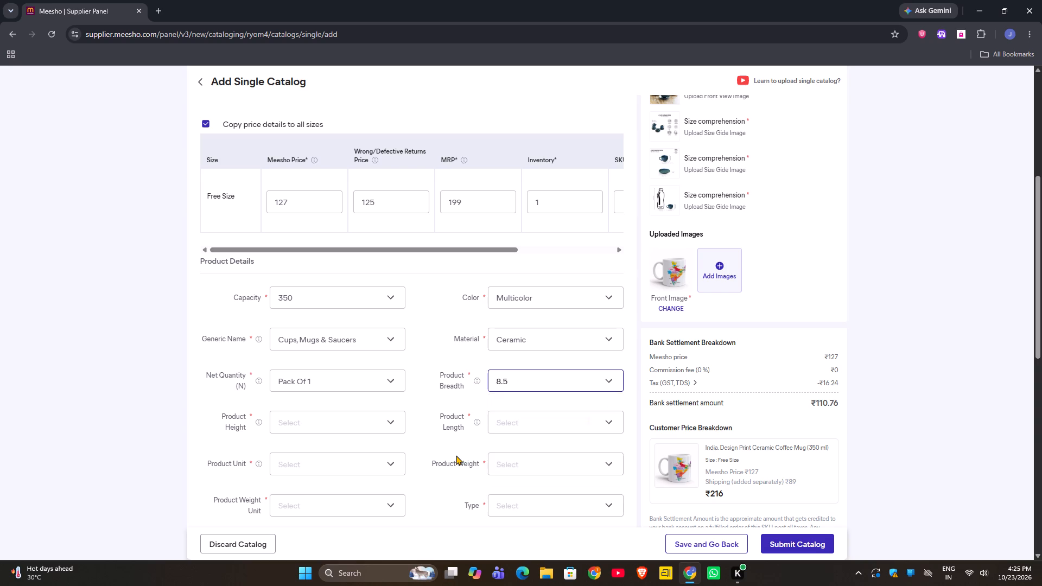
Set the Product Height to 9.5 in the product details.
{"action": "scroll", "coordinate": [454, 455], "scroll_direction": "down", "scroll_amount": 1}
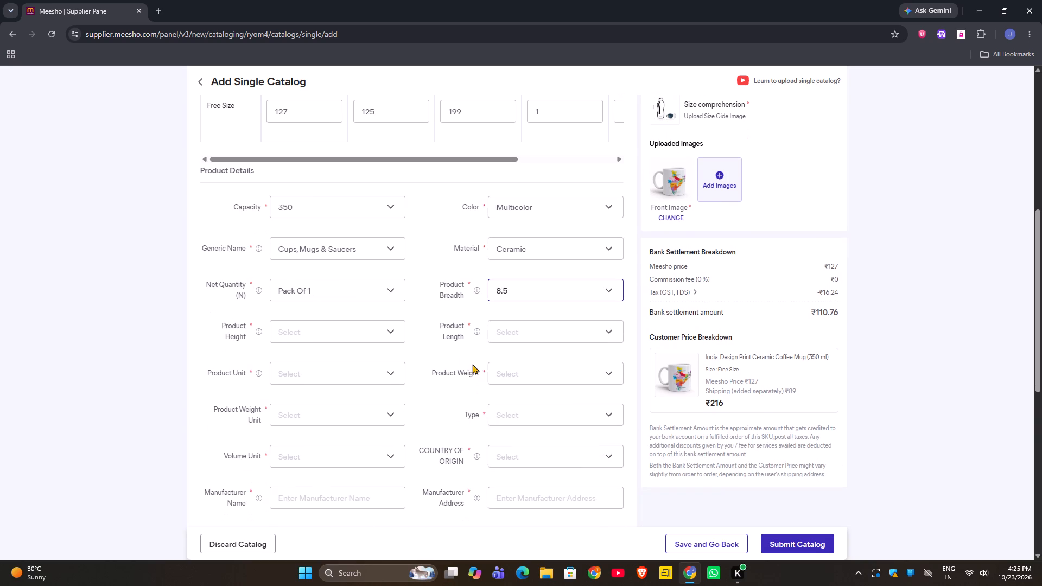
{"action": "left_click", "coordinate": [355, 328]}
{"action": "left_click", "coordinate": [337, 356]}
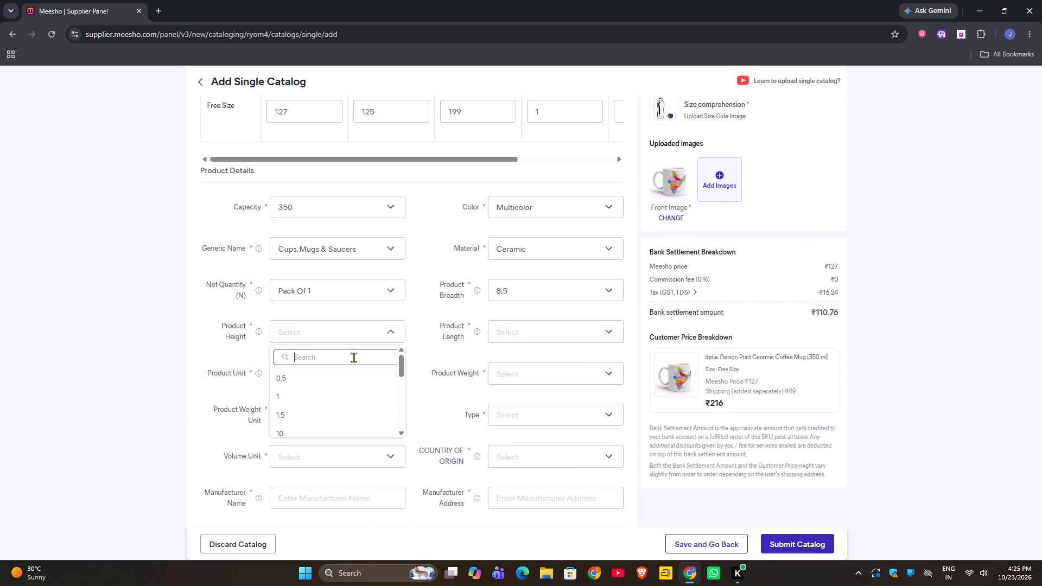
{"action": "type", "text": "9.5"}
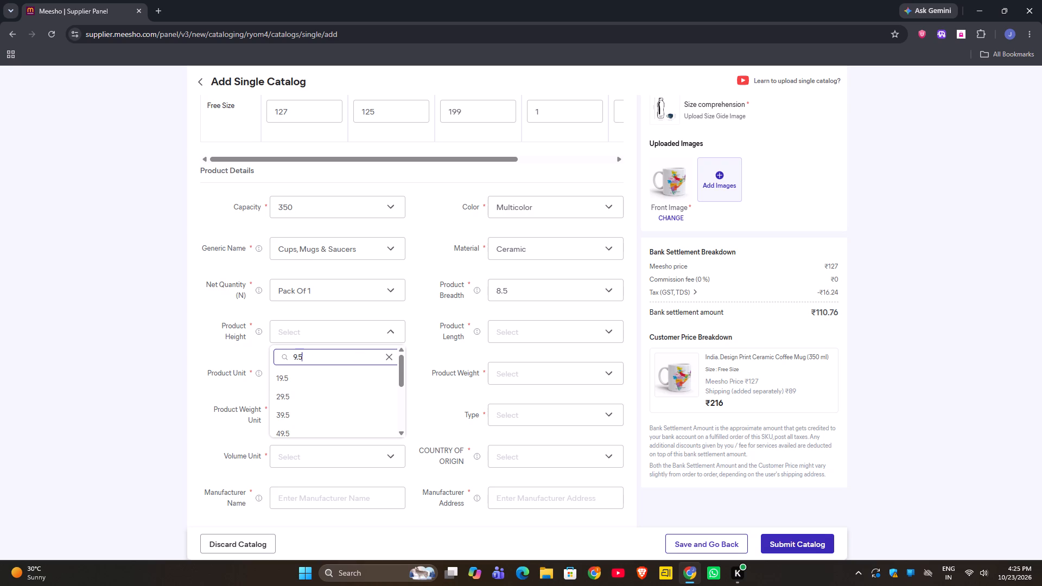
{"action": "scroll", "coordinate": [348, 410], "scroll_direction": "down", "scroll_amount": 1}
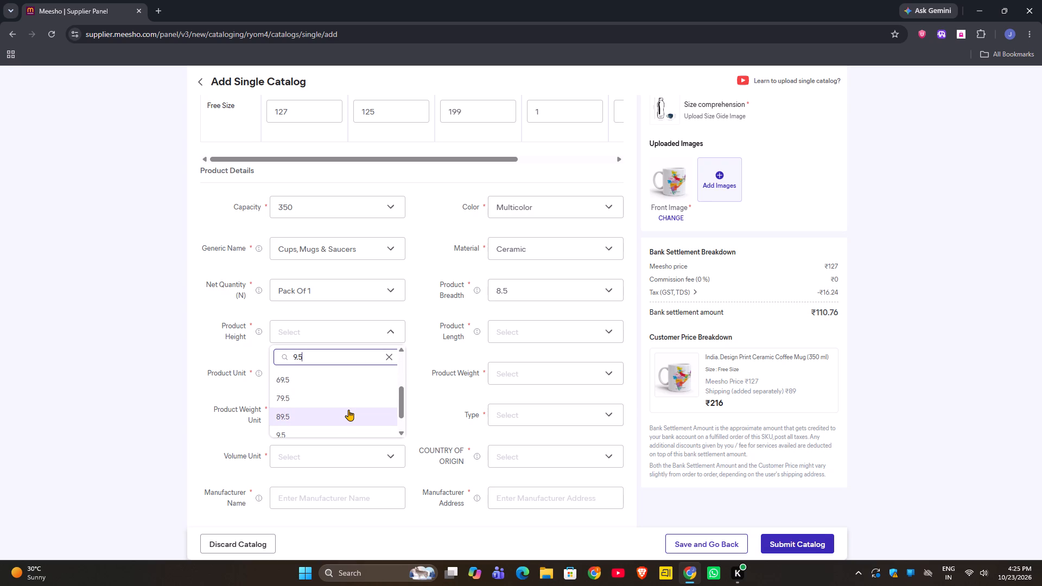
{"action": "left_click", "coordinate": [324, 428]}
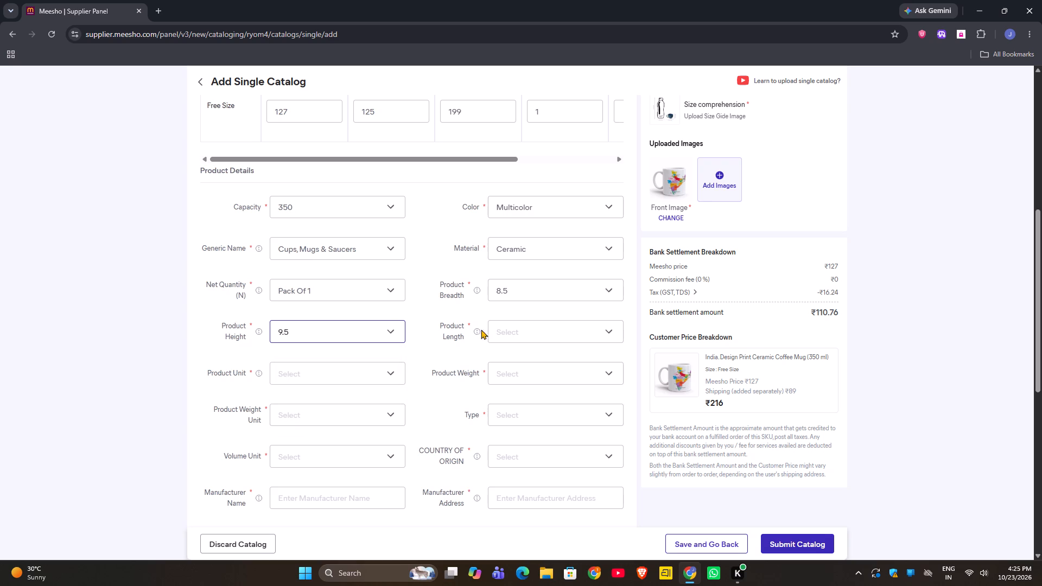
Search the Product Length options for 9.2, and set the length to 92 instead.
{"action": "left_click", "coordinate": [536, 332]}
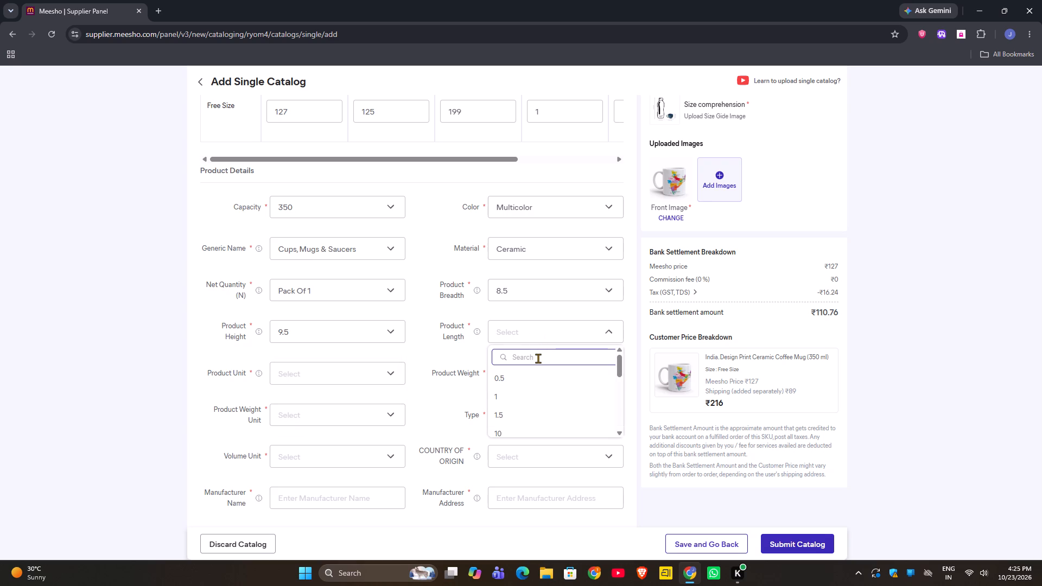
{"action": "left_click", "coordinate": [538, 358]}
{"action": "type", "text": "9.2"}
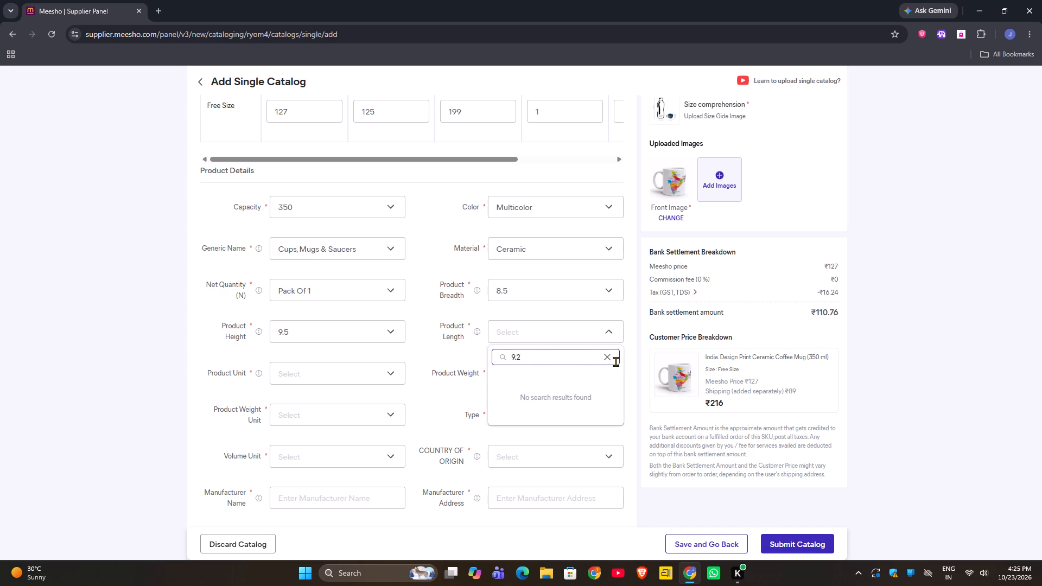
{"action": "left_click", "coordinate": [606, 360]}
{"action": "left_click", "coordinate": [577, 358]}
{"action": "type", "text": "92"}
{"action": "left_click", "coordinate": [553, 373]}
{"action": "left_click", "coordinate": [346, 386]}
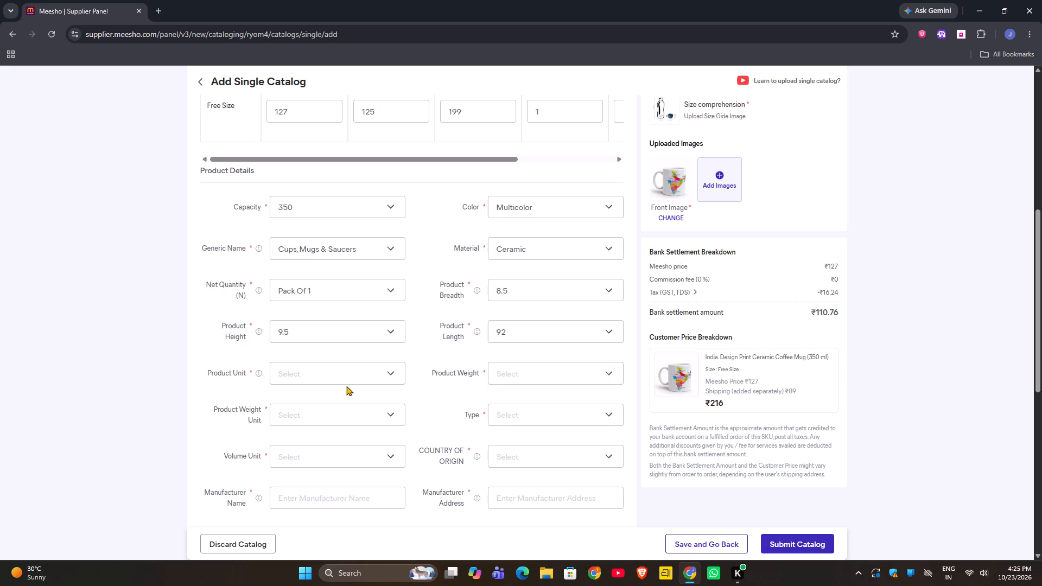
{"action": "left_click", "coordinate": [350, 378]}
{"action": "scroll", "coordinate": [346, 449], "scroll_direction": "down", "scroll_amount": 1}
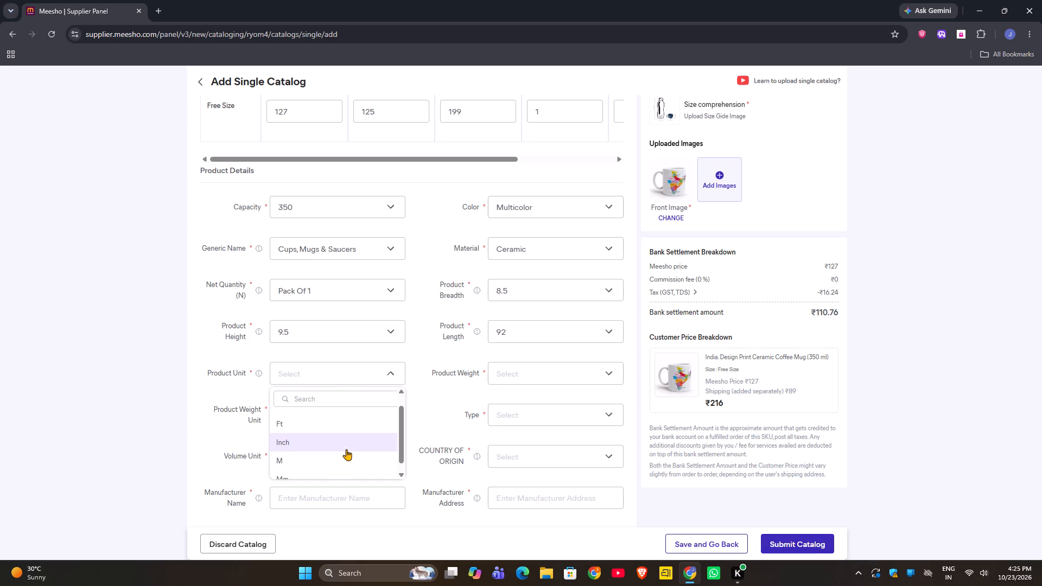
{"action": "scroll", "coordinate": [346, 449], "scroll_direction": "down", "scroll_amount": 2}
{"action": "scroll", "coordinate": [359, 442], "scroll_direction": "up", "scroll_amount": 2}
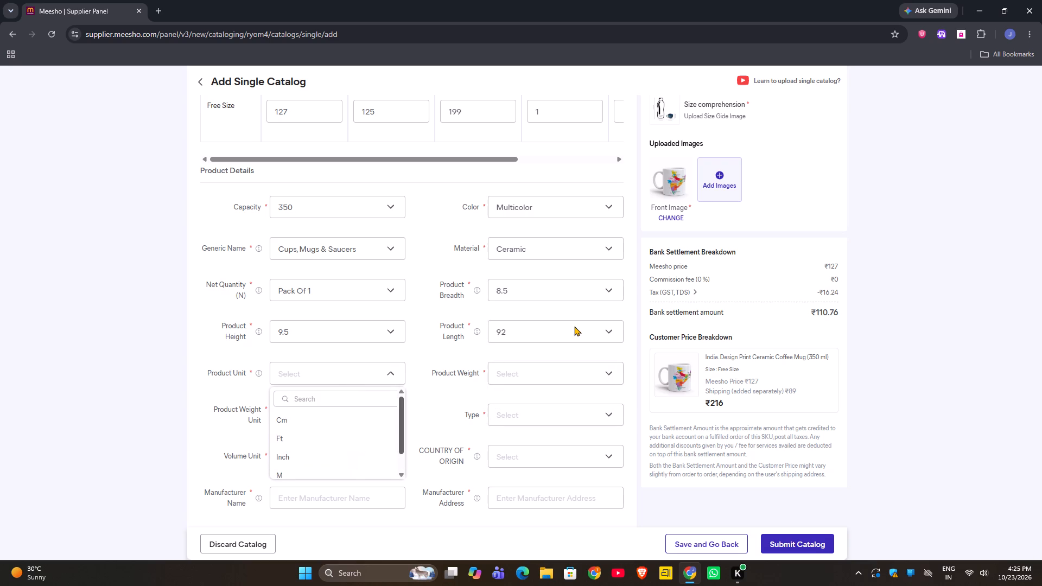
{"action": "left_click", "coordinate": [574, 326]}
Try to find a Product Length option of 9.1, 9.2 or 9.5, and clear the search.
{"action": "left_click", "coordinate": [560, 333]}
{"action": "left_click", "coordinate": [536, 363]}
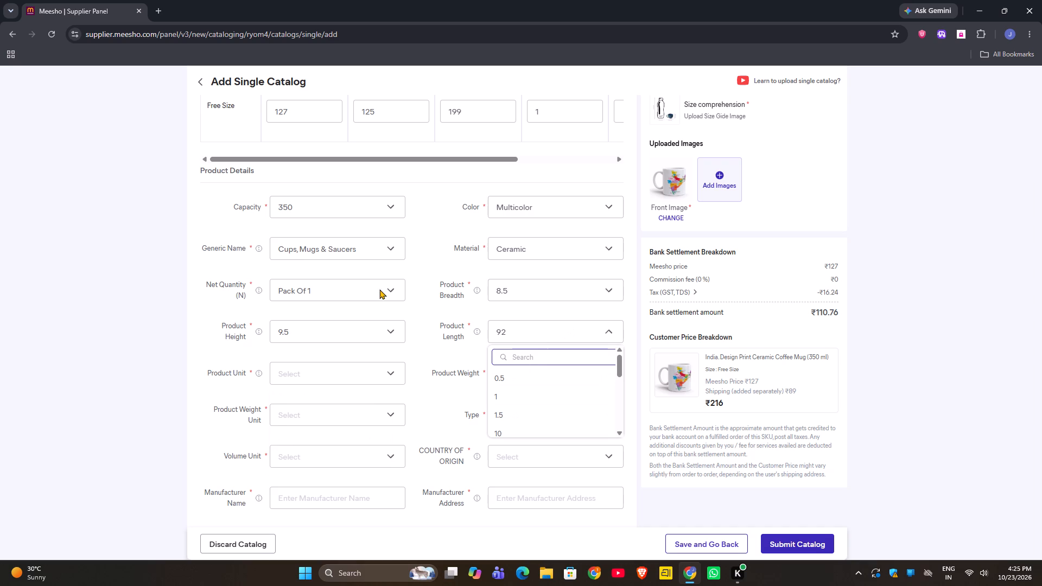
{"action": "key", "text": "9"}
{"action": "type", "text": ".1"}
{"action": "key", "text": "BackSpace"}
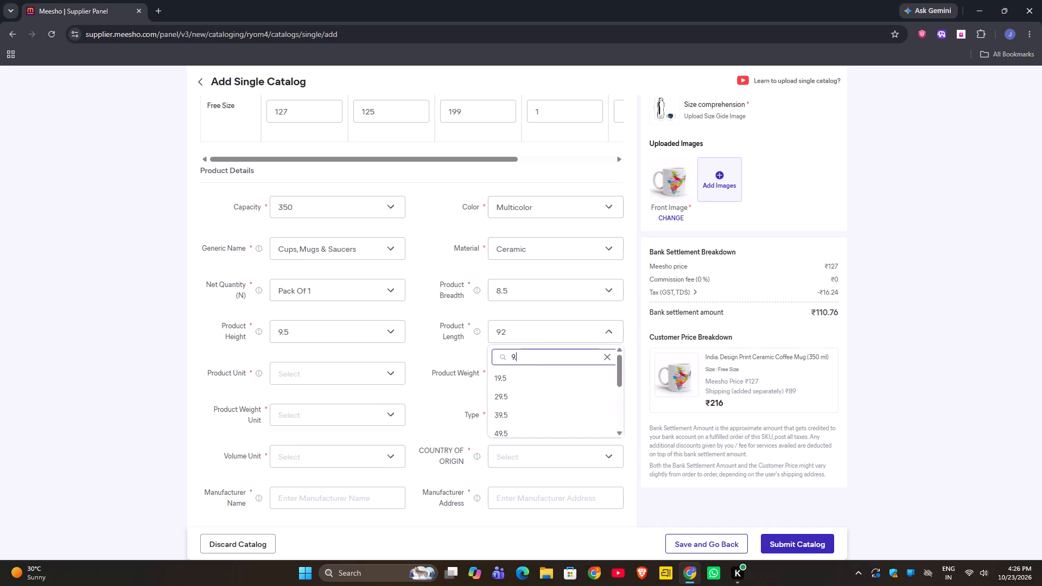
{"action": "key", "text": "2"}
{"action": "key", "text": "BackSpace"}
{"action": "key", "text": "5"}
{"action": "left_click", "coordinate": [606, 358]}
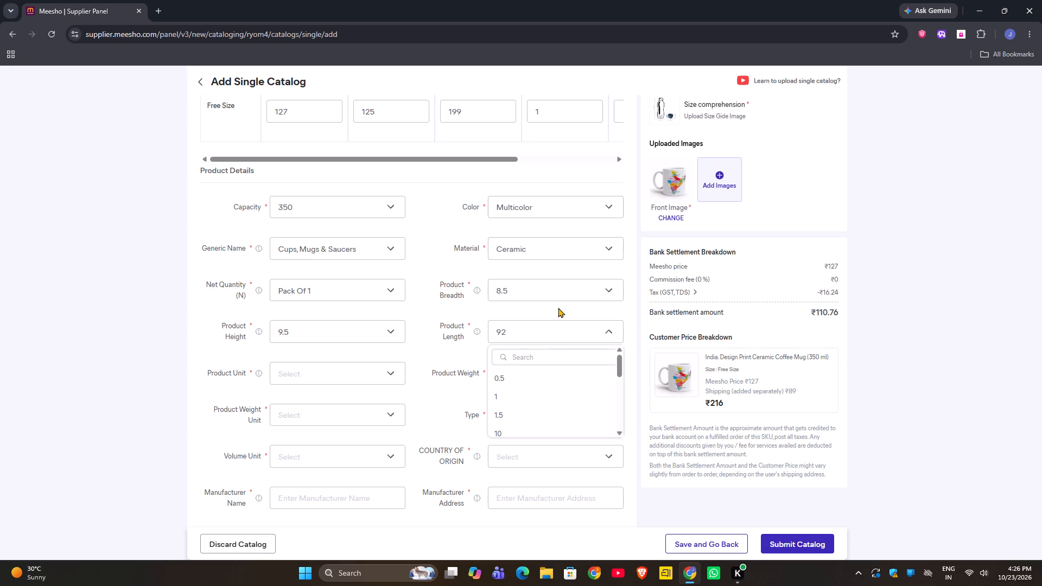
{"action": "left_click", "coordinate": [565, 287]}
Set the Product Breadth to 85 in the product details.
{"action": "left_click", "coordinate": [555, 288]}
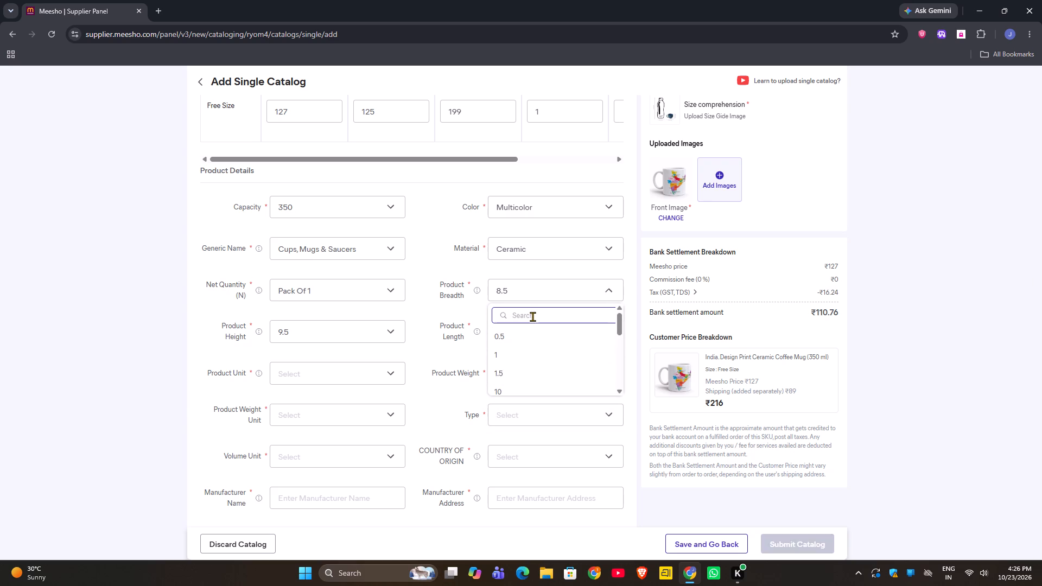
{"action": "left_click", "coordinate": [533, 316]}
{"action": "type", "text": "85"}
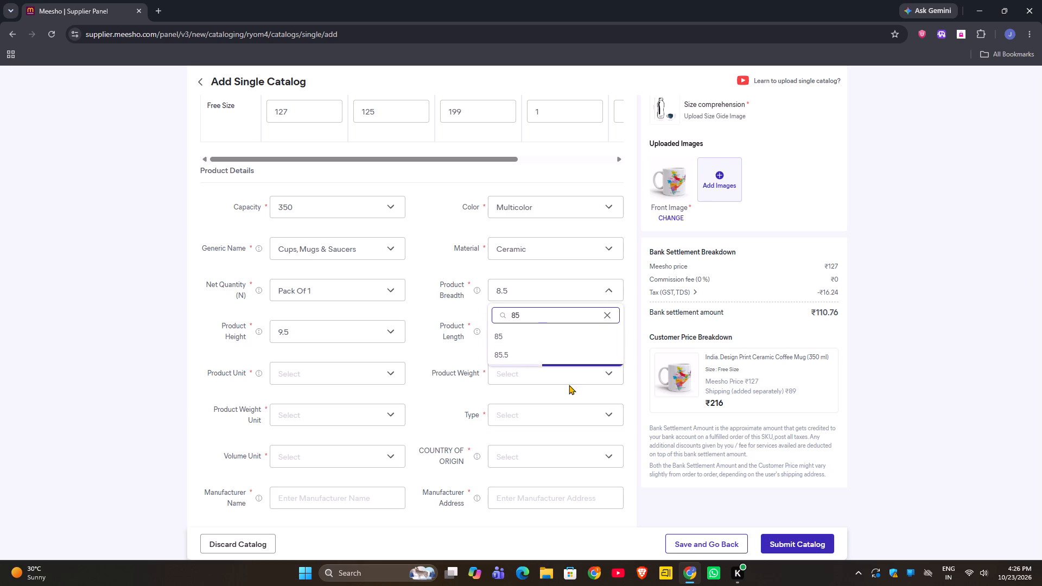
{"action": "left_click", "coordinate": [547, 336]}
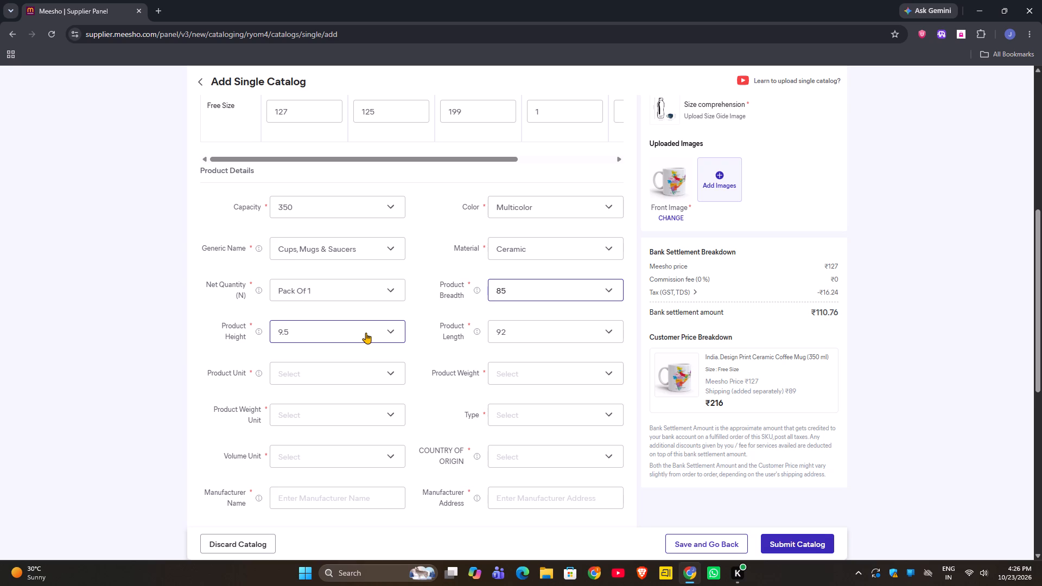
{"action": "left_click", "coordinate": [180, 361]}
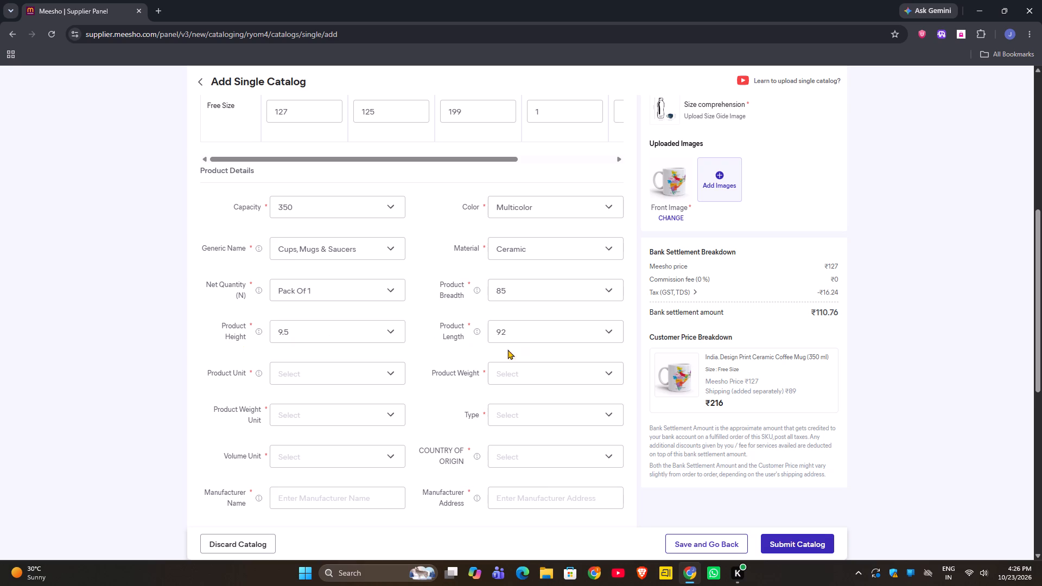
Set the Volume Unit to ml and the Country of Origin to India.
{"action": "scroll", "coordinate": [420, 360], "scroll_direction": "down", "scroll_amount": 1}
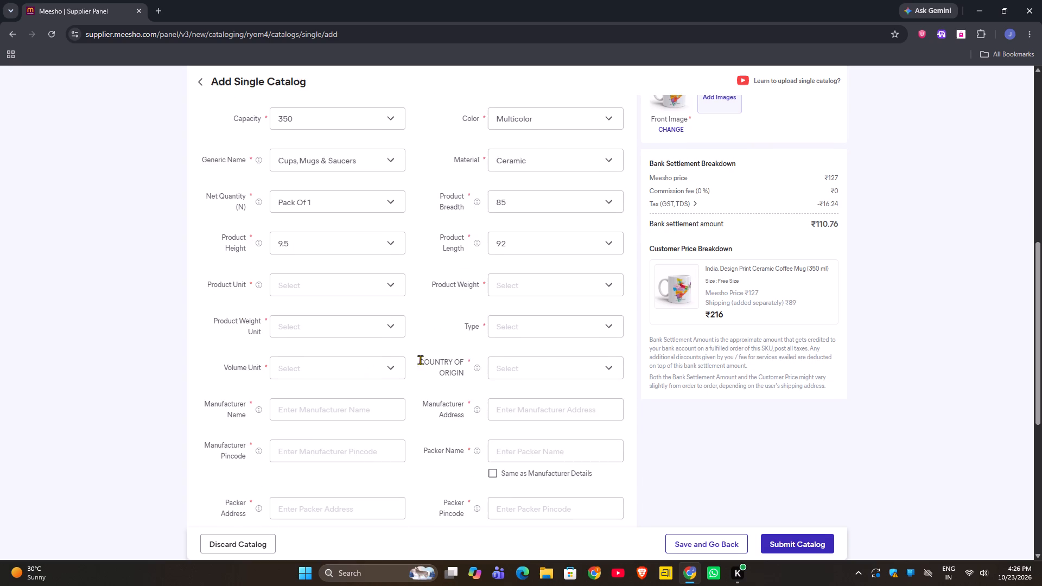
{"action": "left_click", "coordinate": [374, 367]}
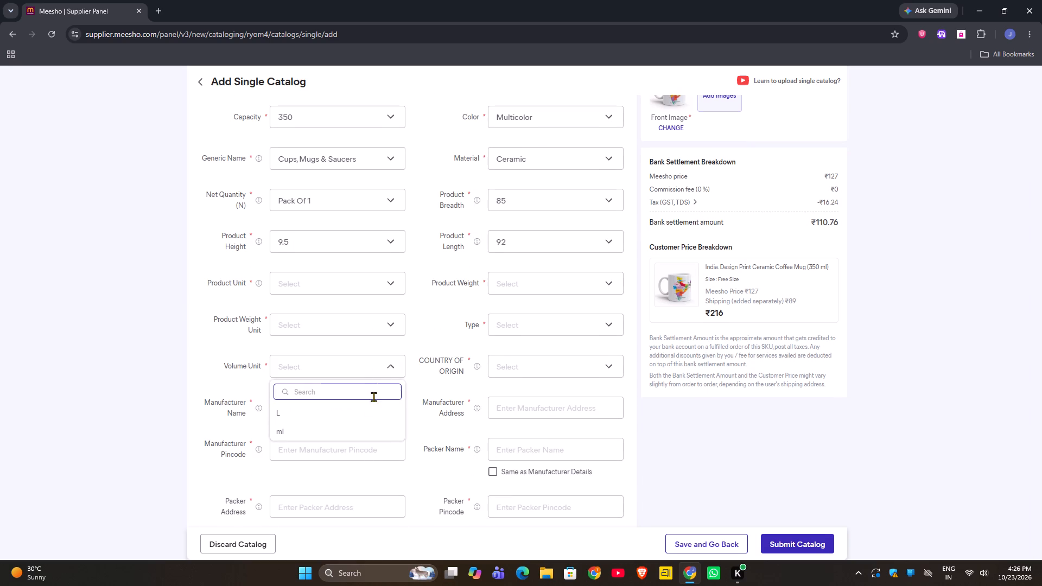
{"action": "left_click", "coordinate": [332, 428]}
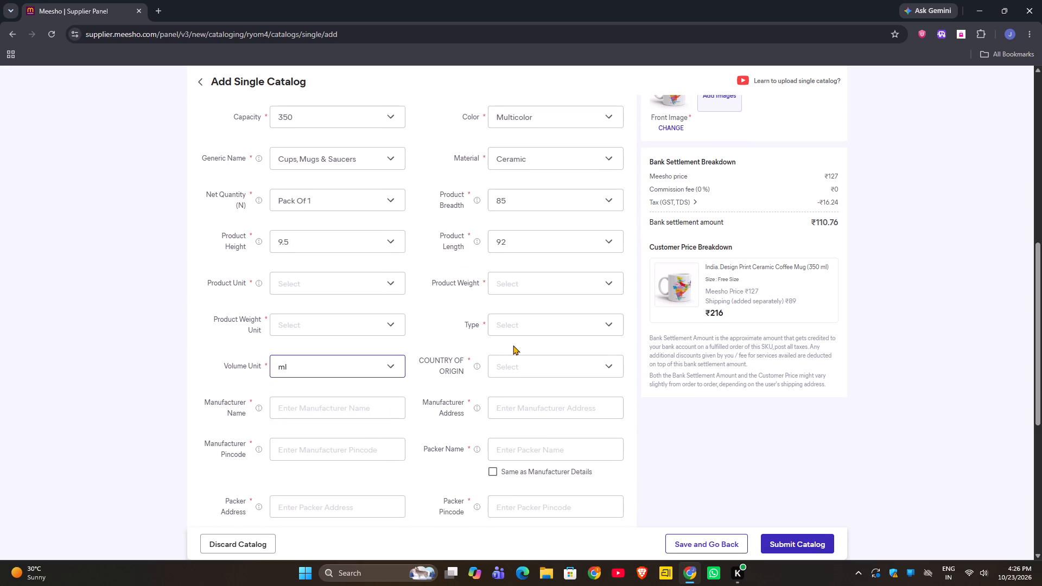
{"action": "left_click", "coordinate": [517, 362]}
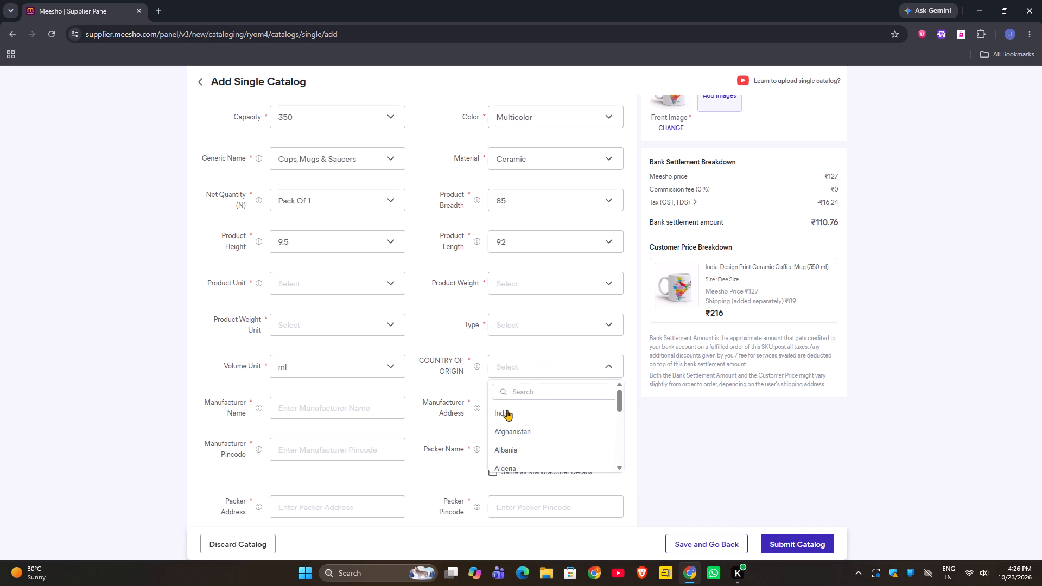
{"action": "left_click", "coordinate": [507, 410]}
Fill both the Manufacturer Name and the Manufacturer Address with the saved entry ValuNest NX.
{"action": "left_click", "coordinate": [380, 409]}
{"action": "left_click", "coordinate": [378, 436]}
{"action": "left_click_drag", "start_coordinate": [533, 406], "coordinate": [530, 411]}
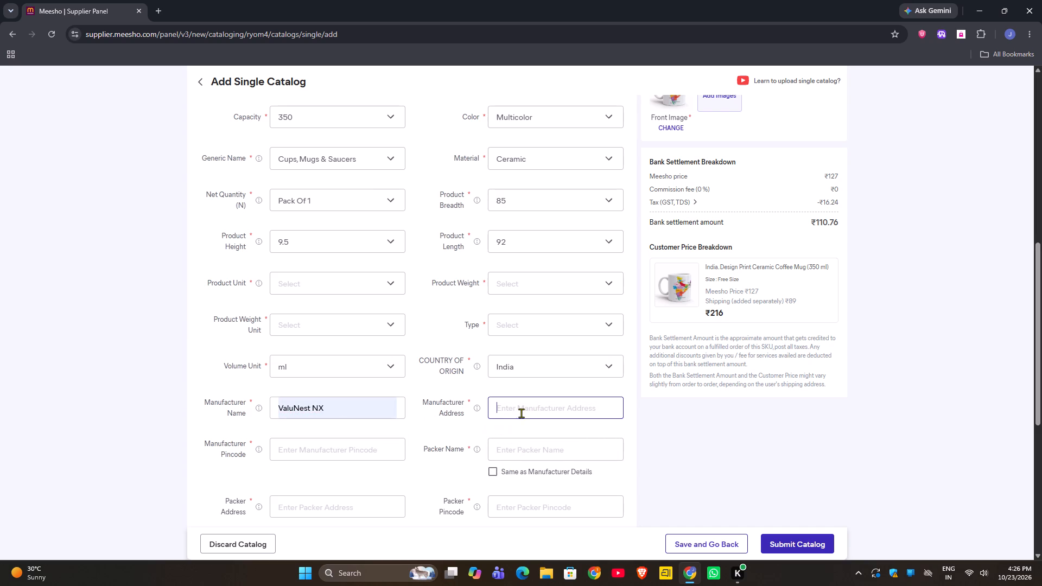
{"action": "left_click", "coordinate": [561, 431]}
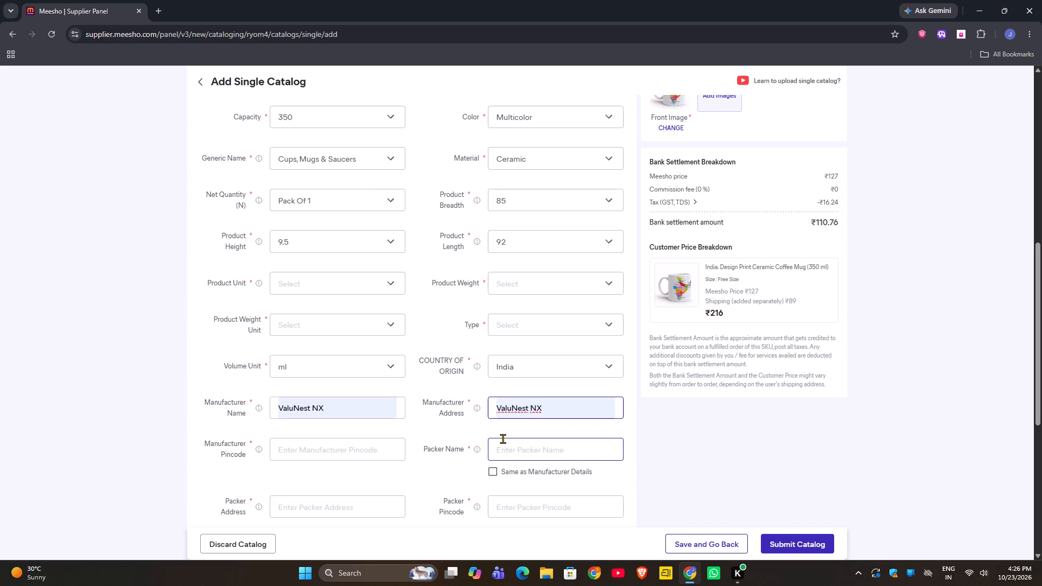
Set the Manufacturer Pincode to 743126 and make the packer details the same as the manufacturer details.
{"action": "left_click", "coordinate": [339, 444]}
{"action": "left_click", "coordinate": [389, 455]}
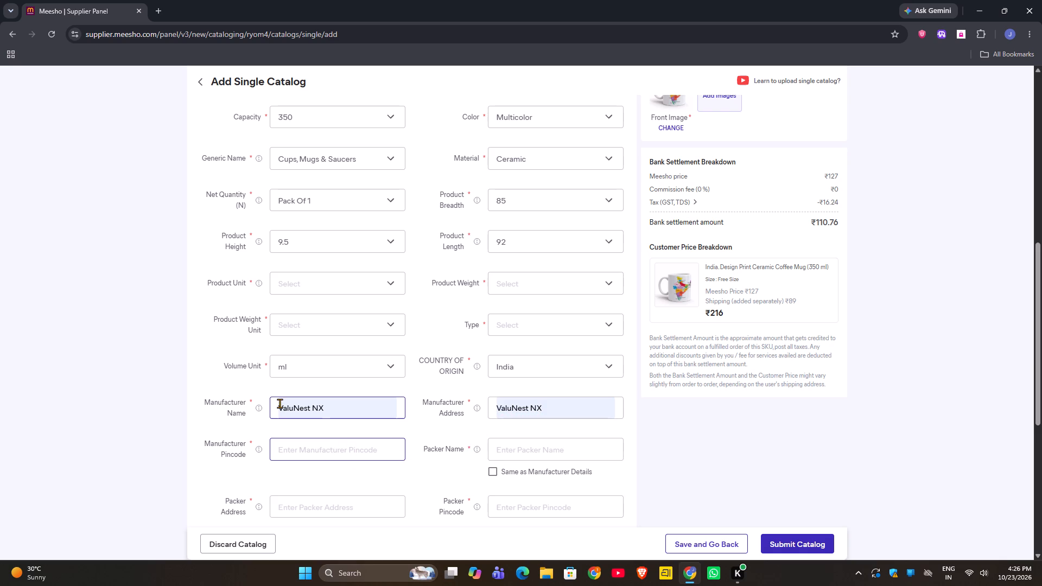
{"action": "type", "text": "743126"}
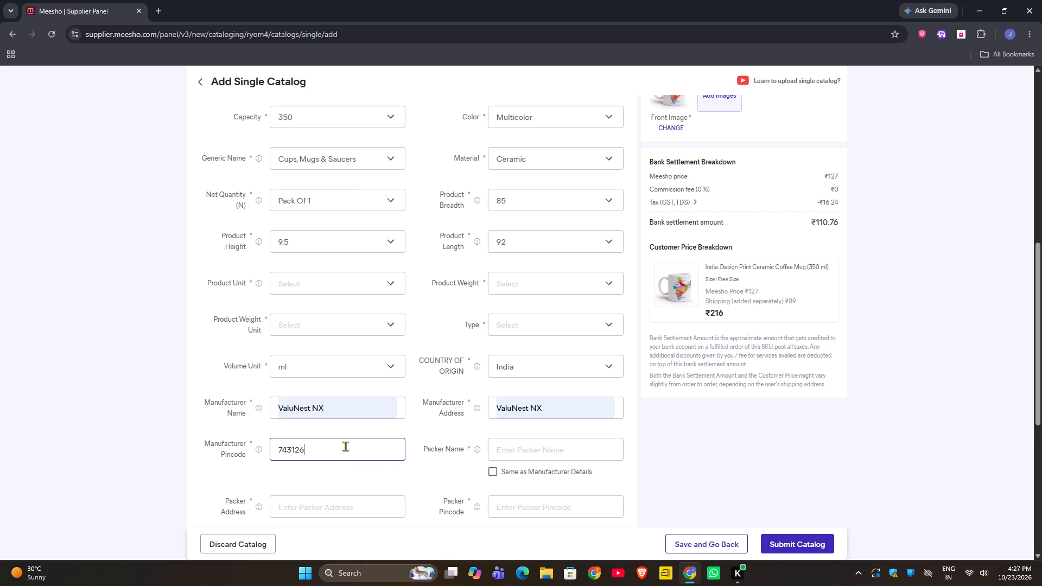
{"action": "left_click", "coordinate": [495, 474]}
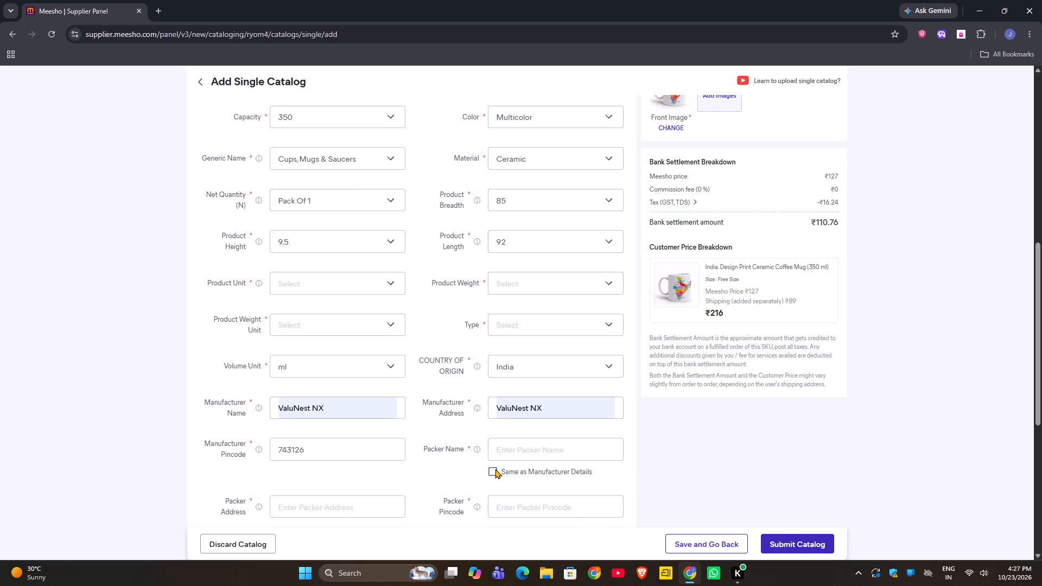
{"action": "left_click", "coordinate": [495, 469]}
Change the Product Breadth to 1.5 in the product details.
{"action": "scroll", "coordinate": [454, 462], "scroll_direction": "up", "scroll_amount": 1}
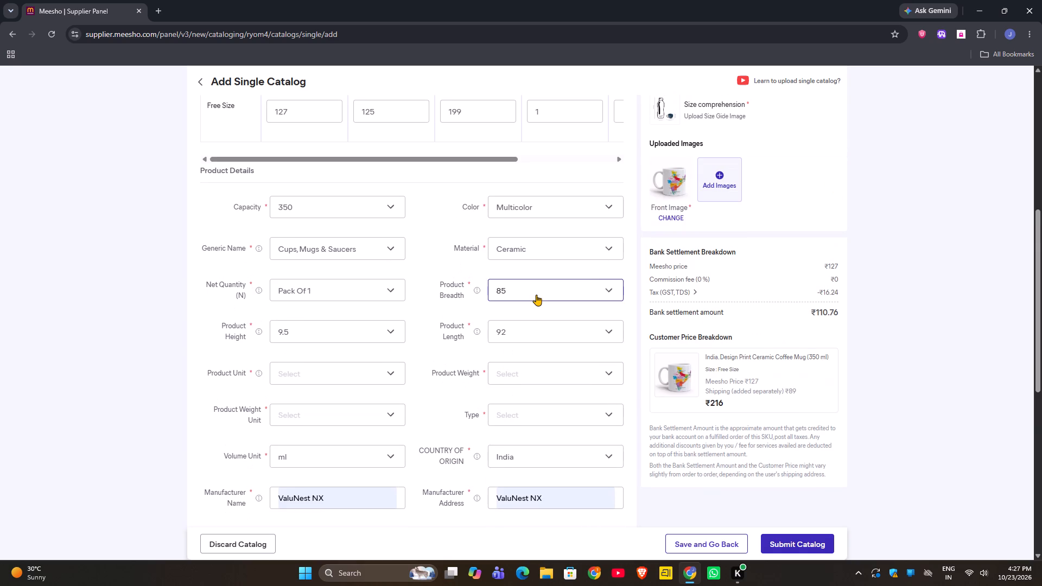
{"action": "left_click", "coordinate": [536, 295]}
{"action": "left_click", "coordinate": [542, 315]}
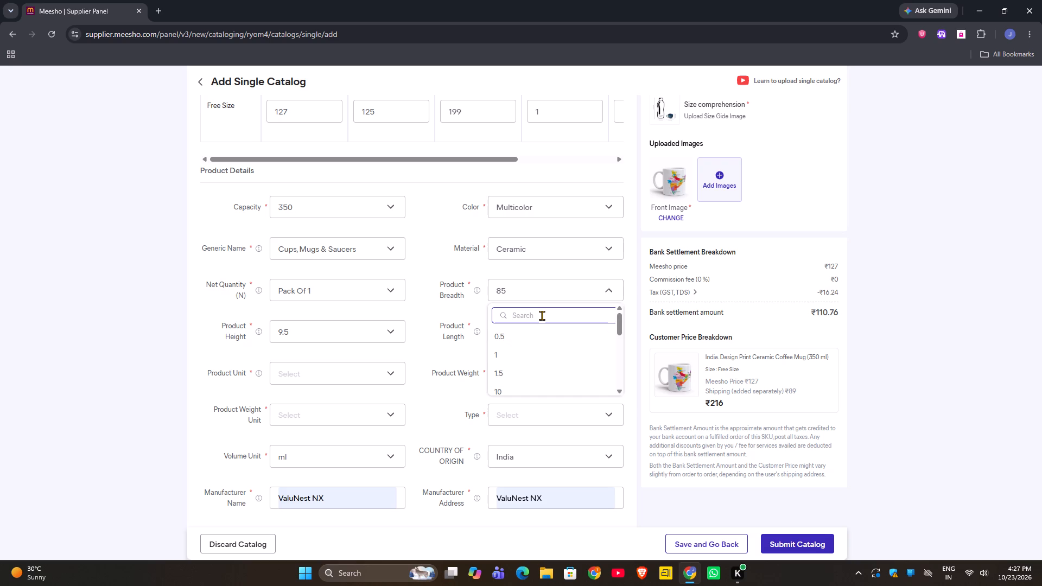
{"action": "type", "text": "105"}
{"action": "key", "text": "BackSpace"}
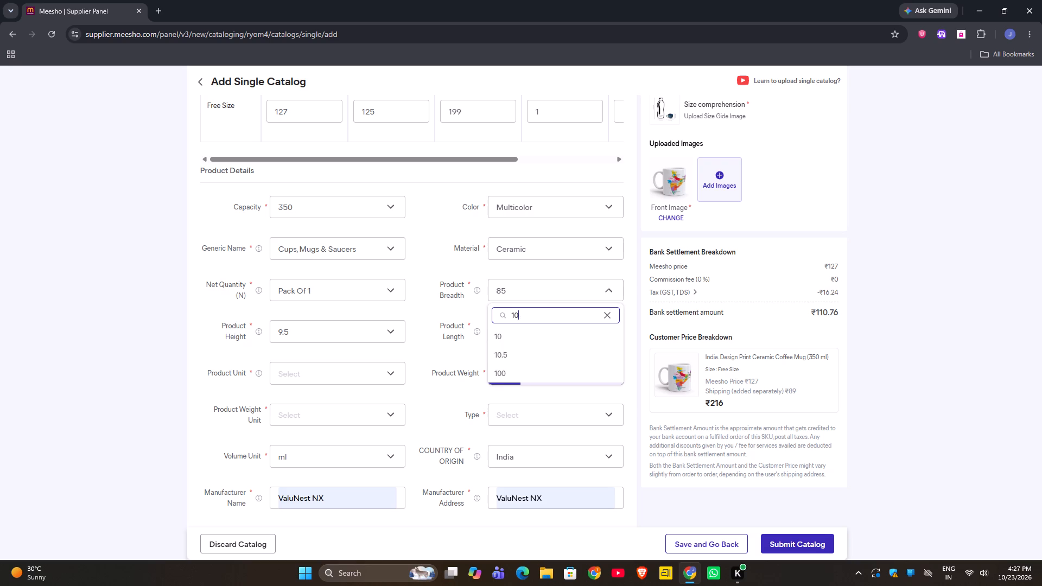
{"action": "key", "text": "BackSpace"}
{"action": "type", "text": ".5"}
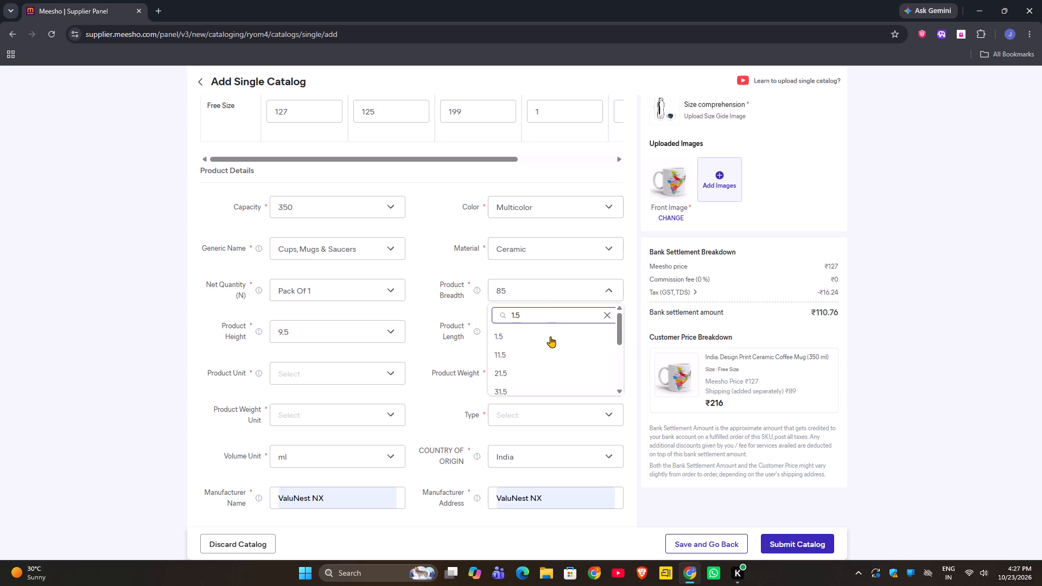
{"action": "left_click", "coordinate": [550, 336]}
Change the Product Height to 10 in the product details.
{"action": "left_click", "coordinate": [373, 336]}
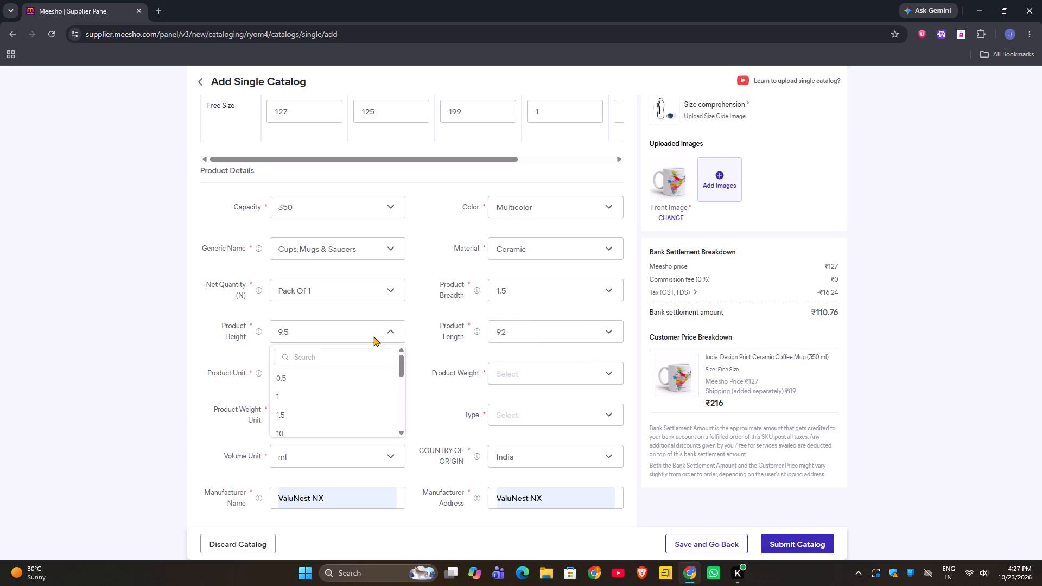
{"action": "type", "text": "10"}
{"action": "left_click", "coordinate": [358, 354]}
{"action": "type", "text": "10"}
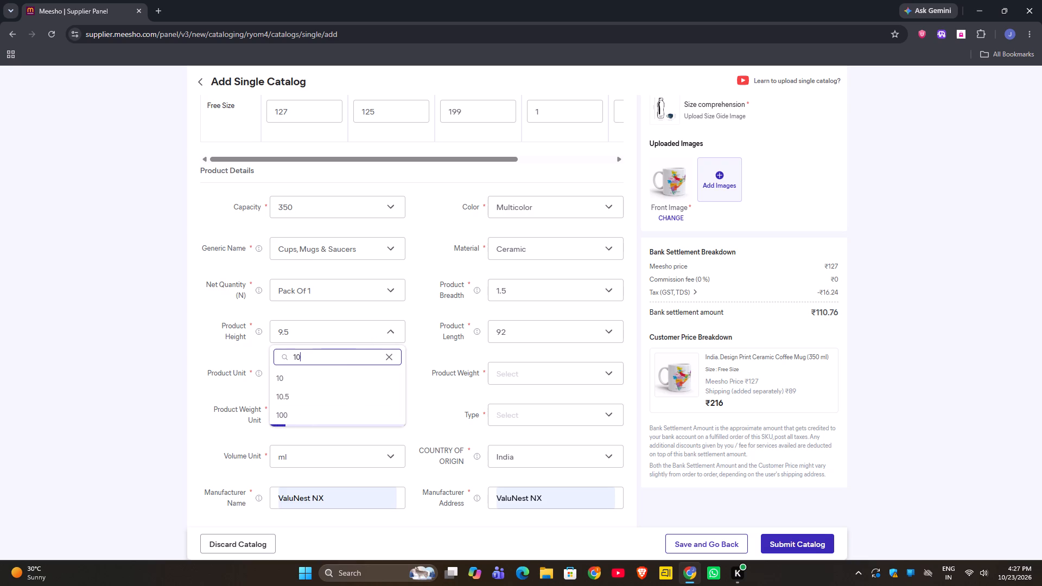
{"action": "left_click", "coordinate": [348, 379]}
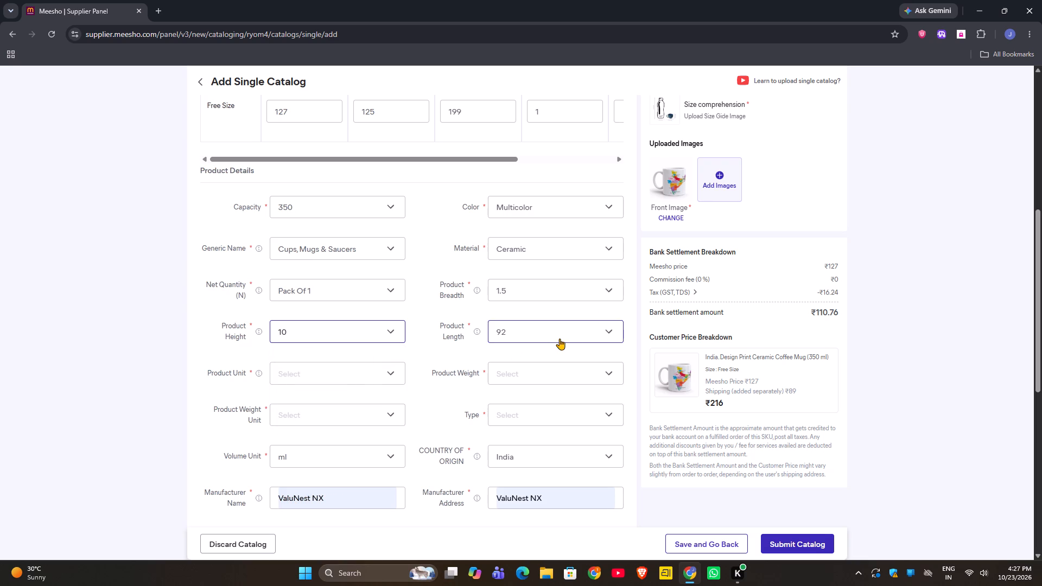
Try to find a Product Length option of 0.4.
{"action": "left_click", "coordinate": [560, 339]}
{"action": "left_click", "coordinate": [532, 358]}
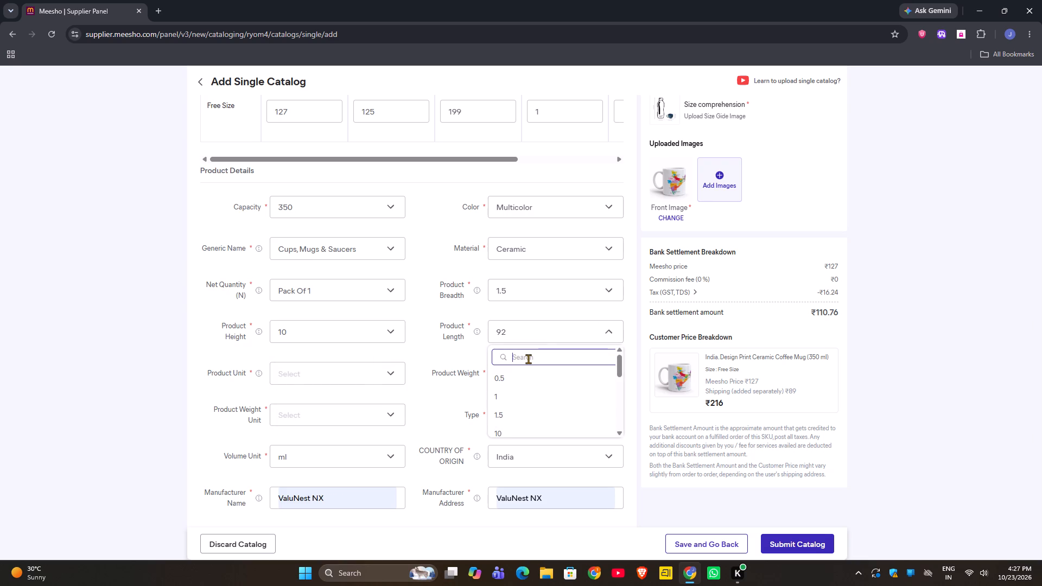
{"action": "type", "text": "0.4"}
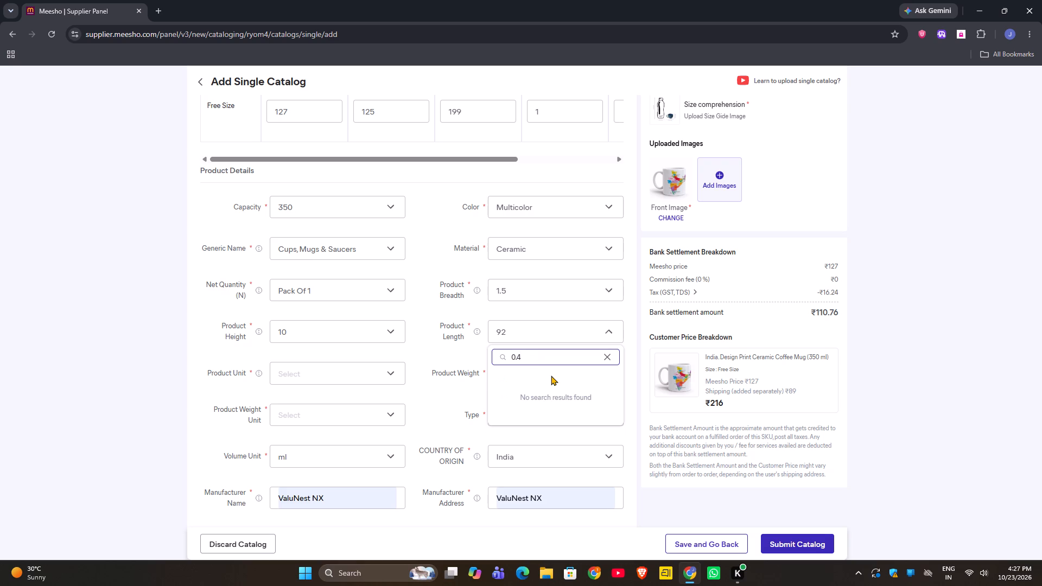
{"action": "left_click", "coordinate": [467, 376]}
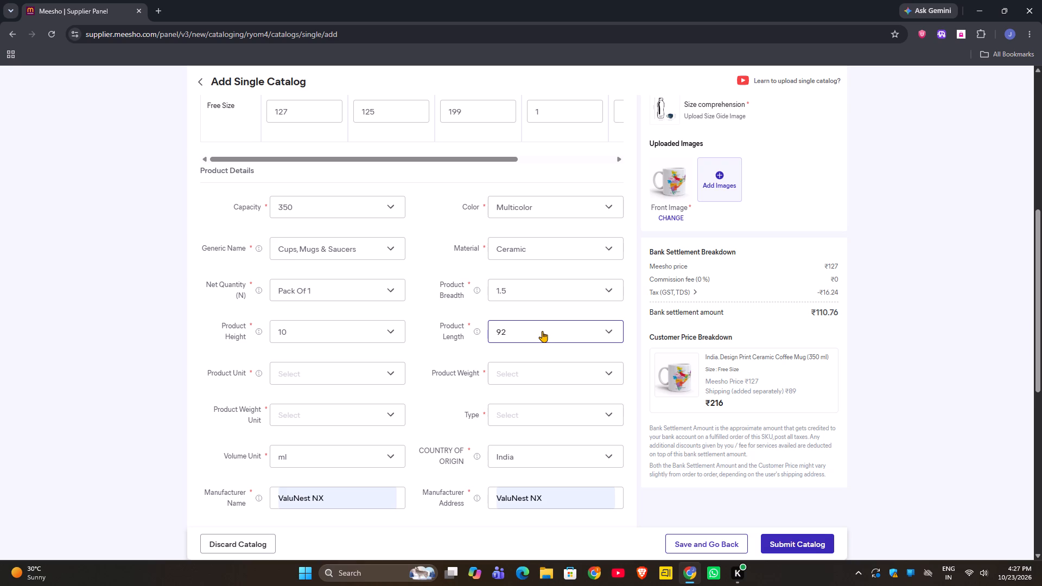
Browse the available Product Length options without choosing one.
{"action": "left_click", "coordinate": [537, 331]}
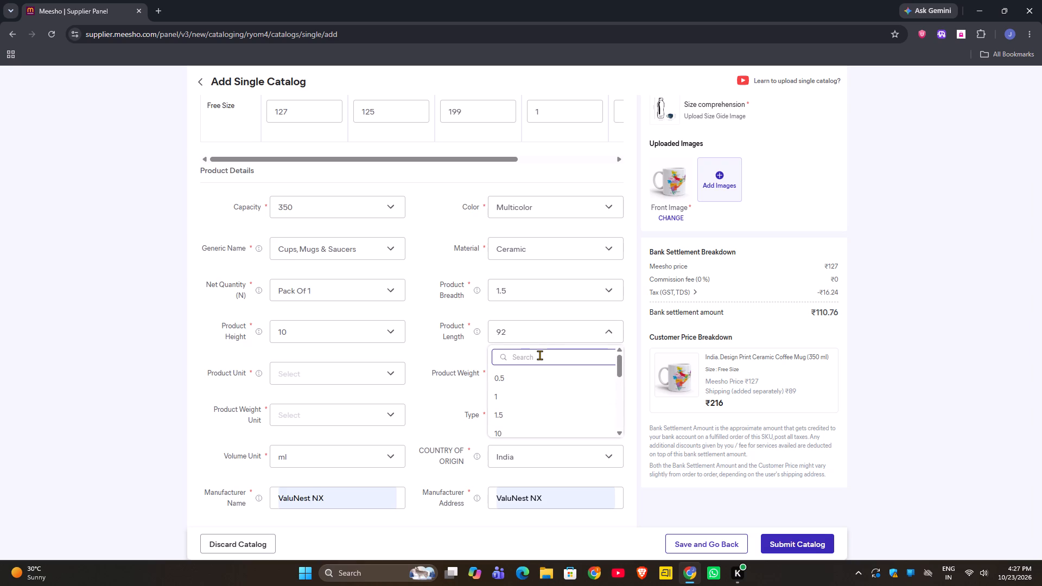
{"action": "left_click", "coordinate": [397, 365]}
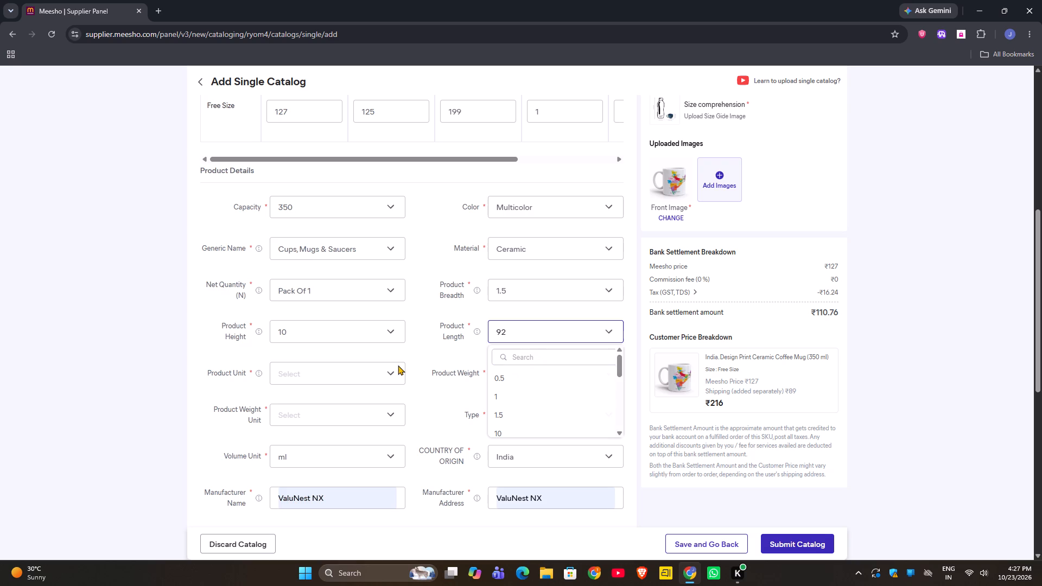
{"action": "left_click", "coordinate": [454, 348]}
{"action": "left_click", "coordinate": [541, 337]}
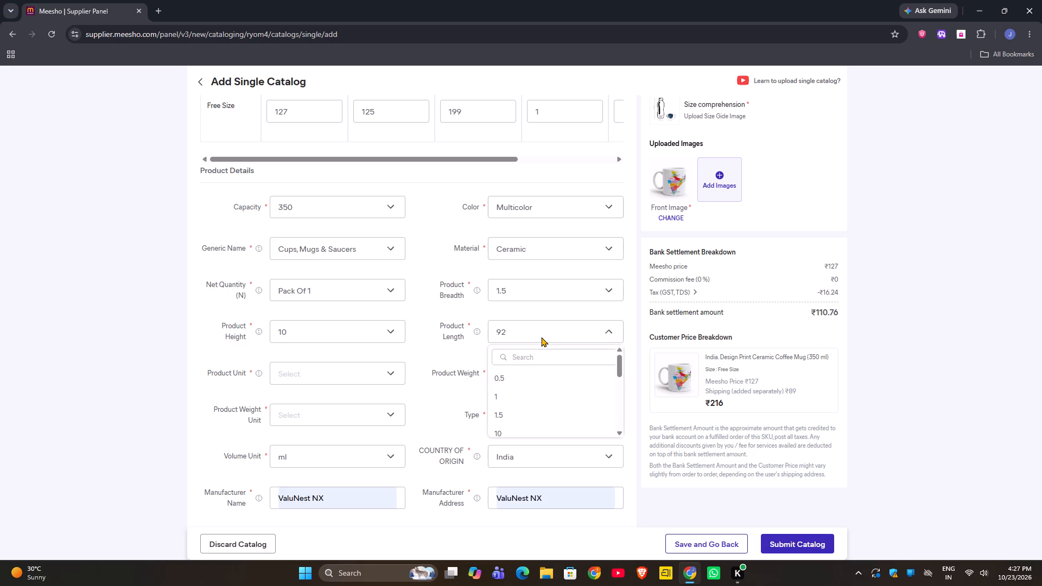
{"action": "scroll", "coordinate": [550, 395], "scroll_direction": "down", "scroll_amount": 3}
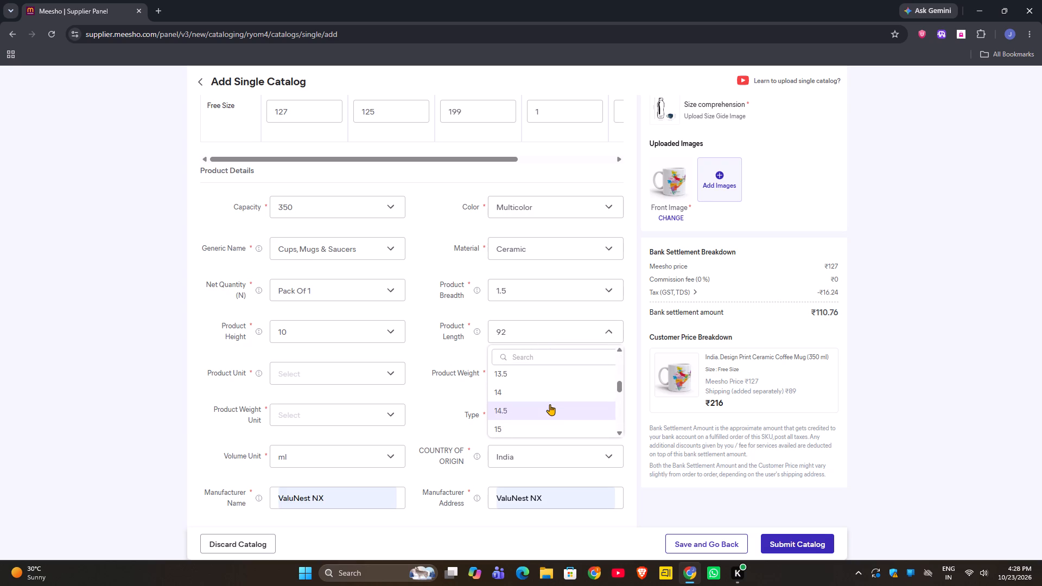
{"action": "scroll", "coordinate": [550, 404], "scroll_direction": "down", "scroll_amount": 6}
{"action": "scroll", "coordinate": [550, 404], "scroll_direction": "up", "scroll_amount": 8}
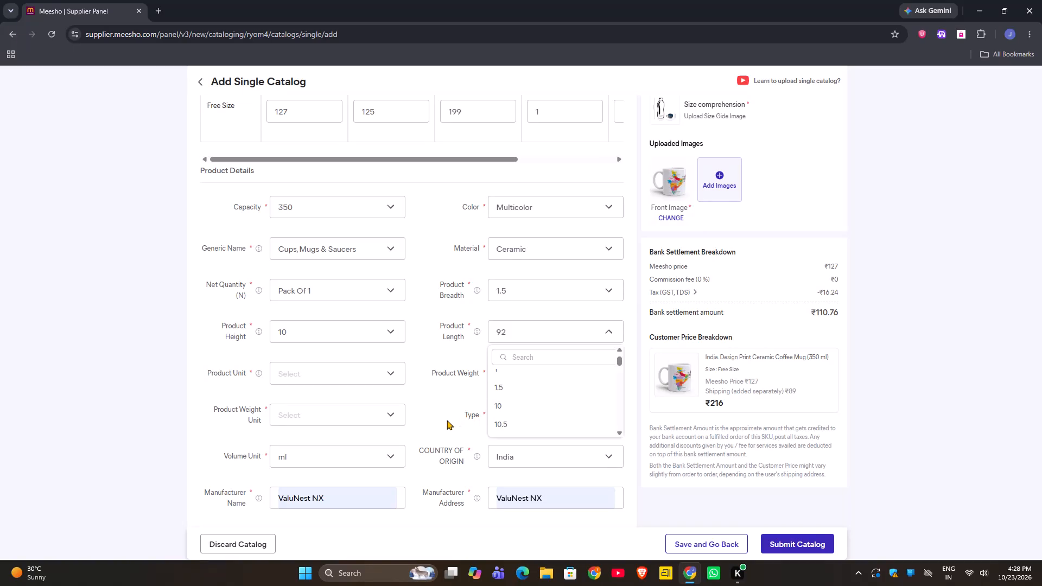
{"action": "left_click", "coordinate": [450, 349]}
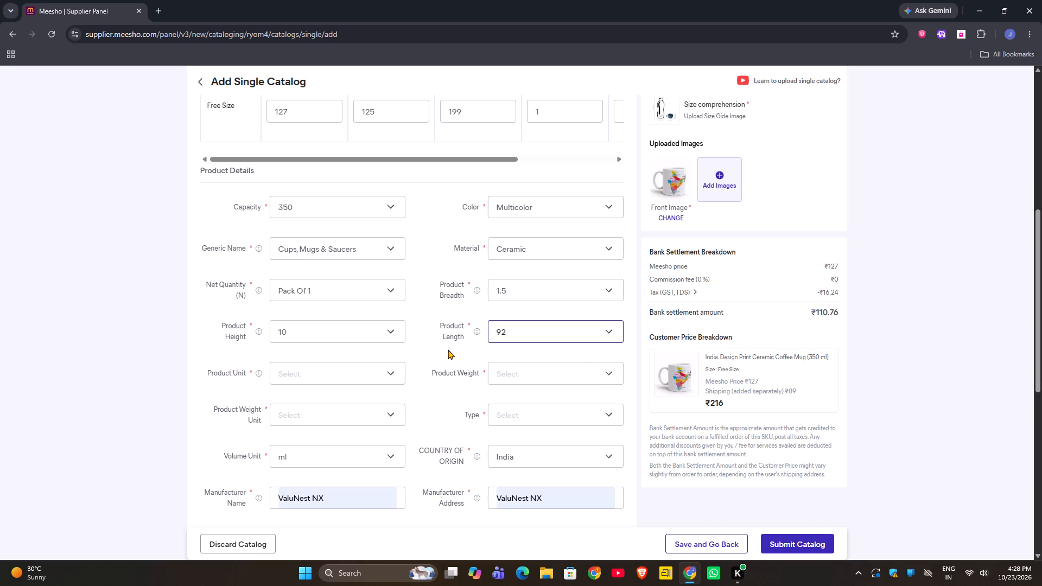
Search the Product Length options for 9 and set the Product Length to 9.
{"action": "left_click", "coordinate": [551, 332]}
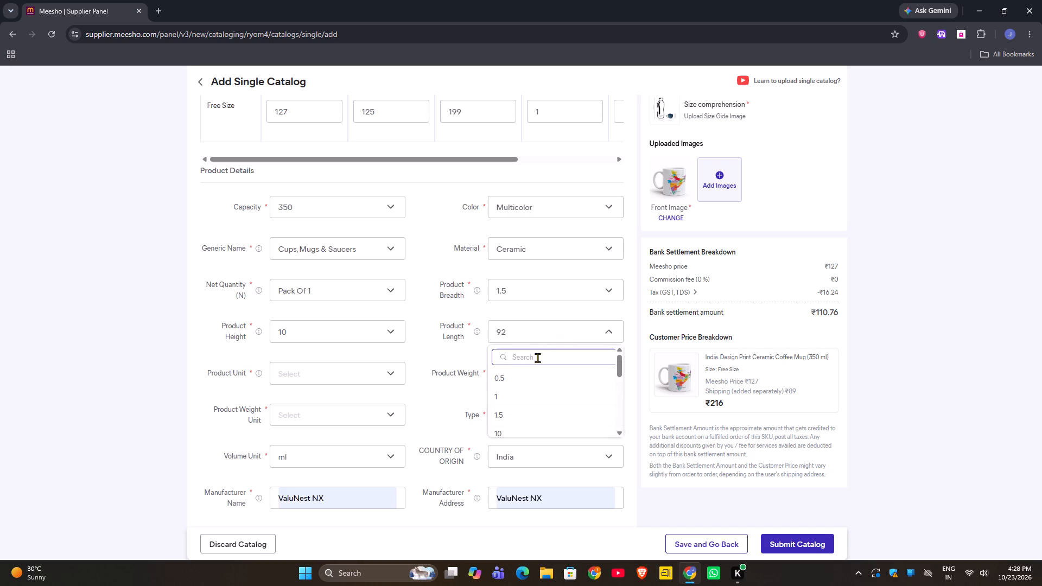
{"action": "left_click", "coordinate": [530, 365]}
{"action": "key", "text": "9"}
{"action": "scroll", "coordinate": [525, 380], "scroll_direction": "down", "scroll_amount": 1}
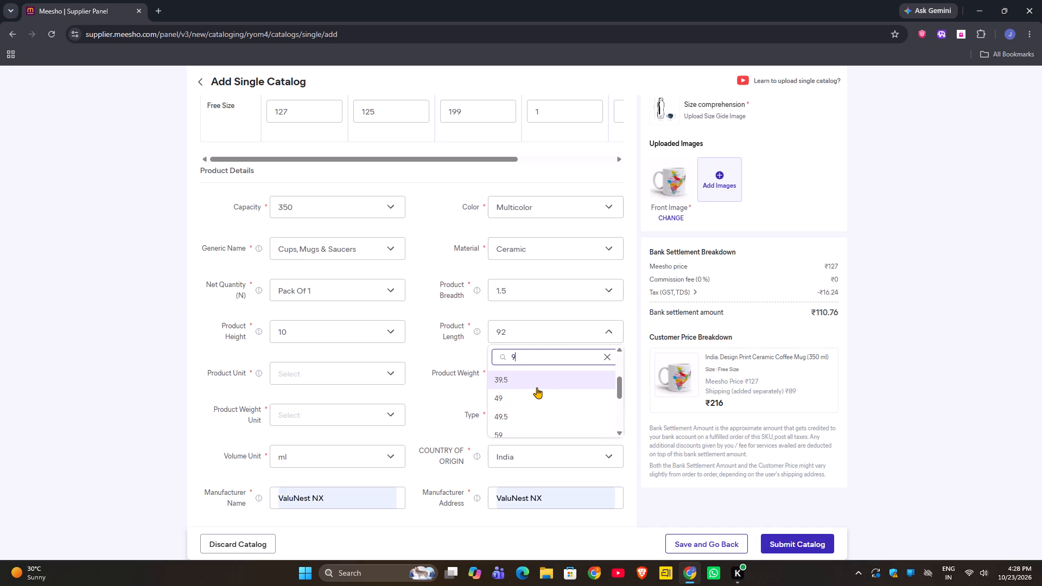
{"action": "scroll", "coordinate": [537, 387], "scroll_direction": "down", "scroll_amount": 4}
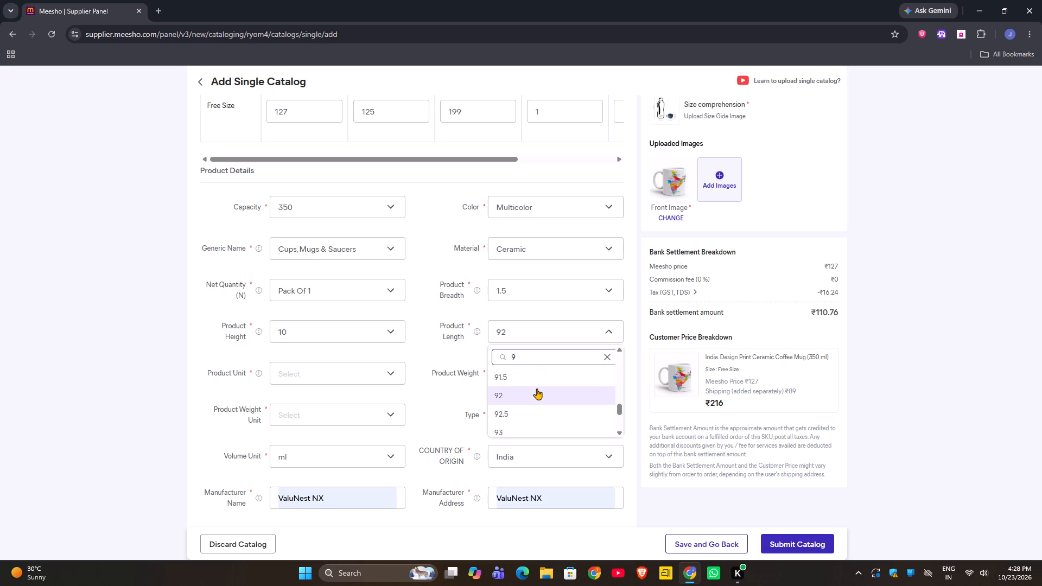
{"action": "scroll", "coordinate": [537, 388], "scroll_direction": "up", "scroll_amount": 1}
{"action": "left_click", "coordinate": [544, 379]}
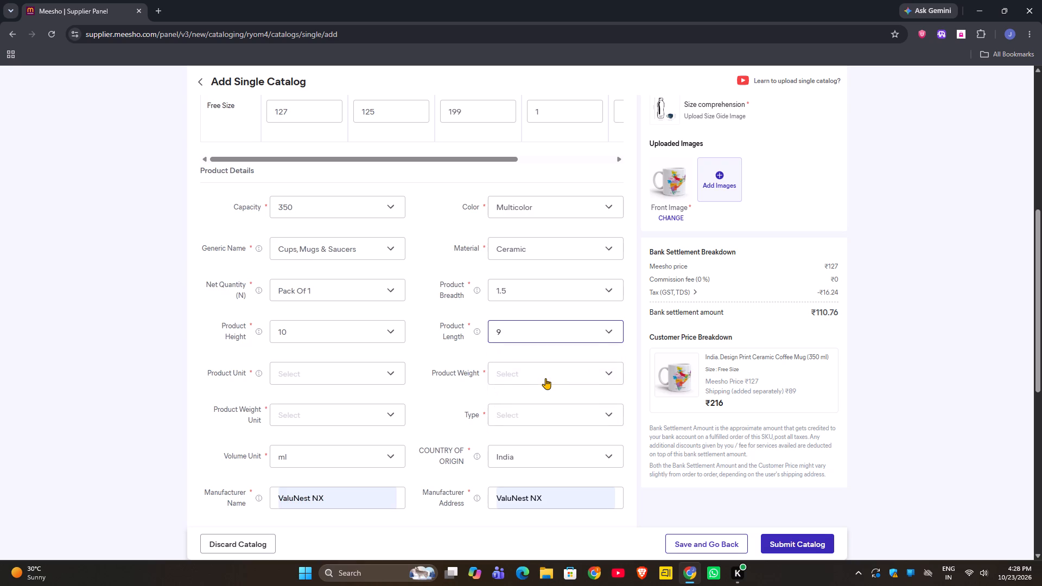
Set the Product Unit to Cm.
{"action": "left_click", "coordinate": [365, 372]}
{"action": "left_click", "coordinate": [348, 419]}
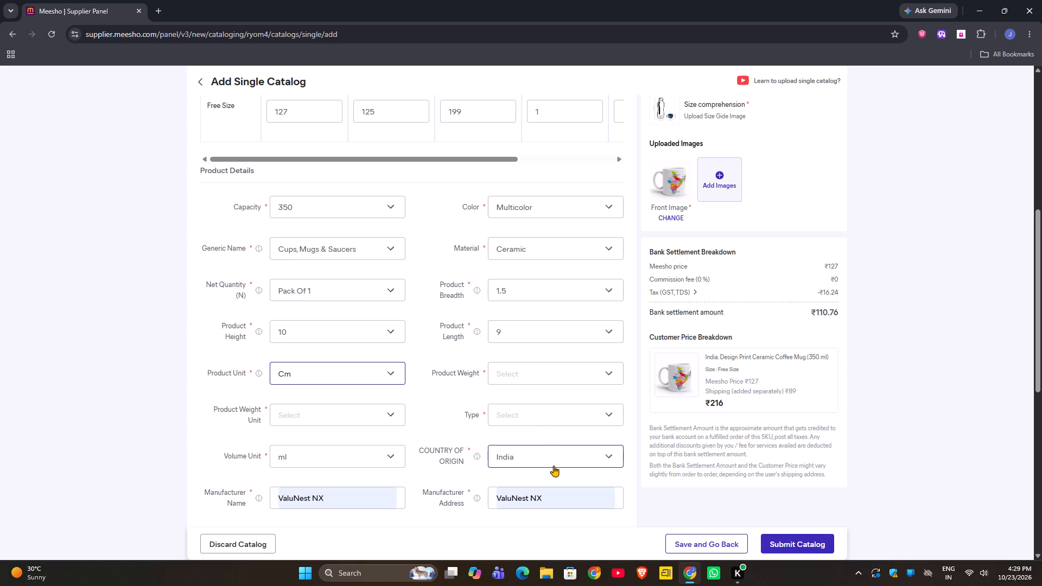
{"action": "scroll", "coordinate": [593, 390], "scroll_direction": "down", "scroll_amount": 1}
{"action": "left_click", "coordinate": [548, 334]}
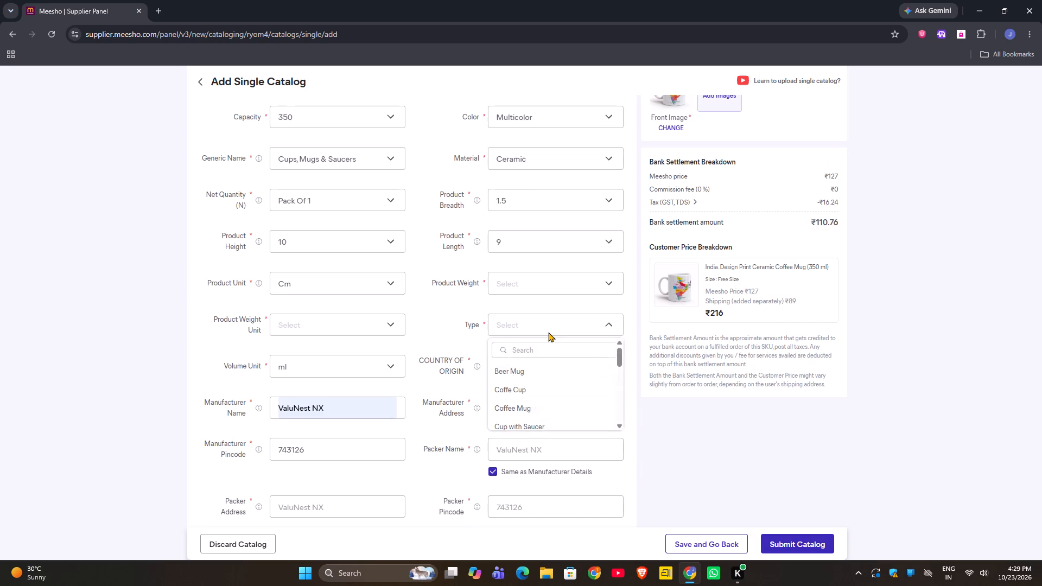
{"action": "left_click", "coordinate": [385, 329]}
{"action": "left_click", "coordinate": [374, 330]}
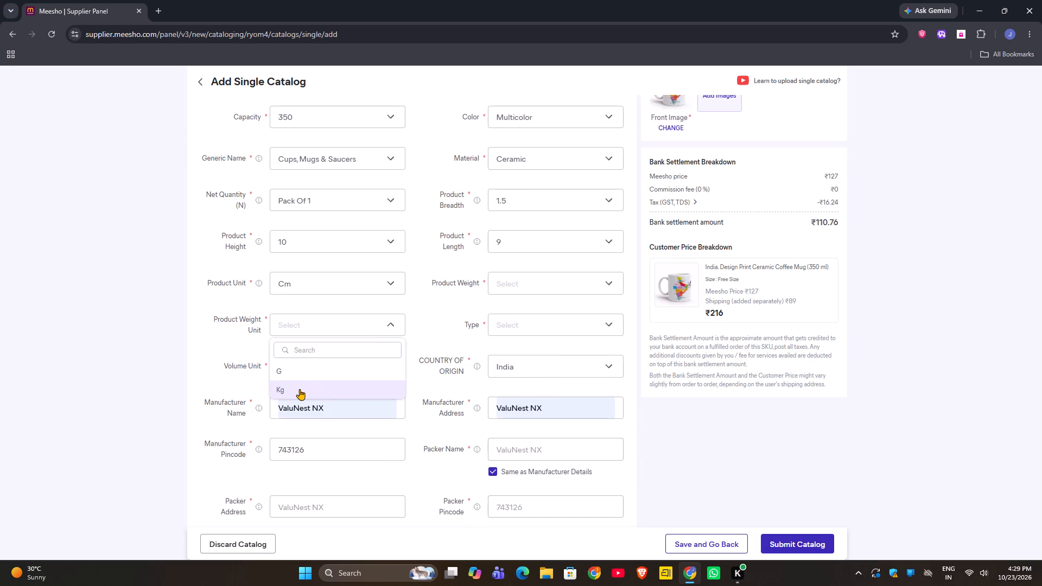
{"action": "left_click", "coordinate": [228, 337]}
Set the Product Weight to 0.4 and the Product Weight Unit to Kg.
{"action": "left_click", "coordinate": [552, 284]}
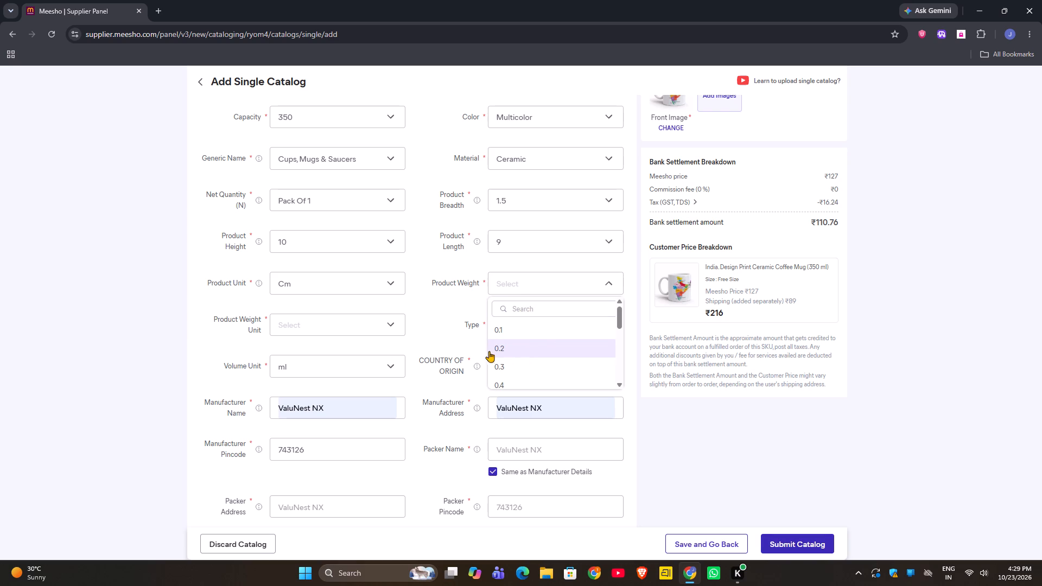
{"action": "left_click", "coordinate": [521, 380]}
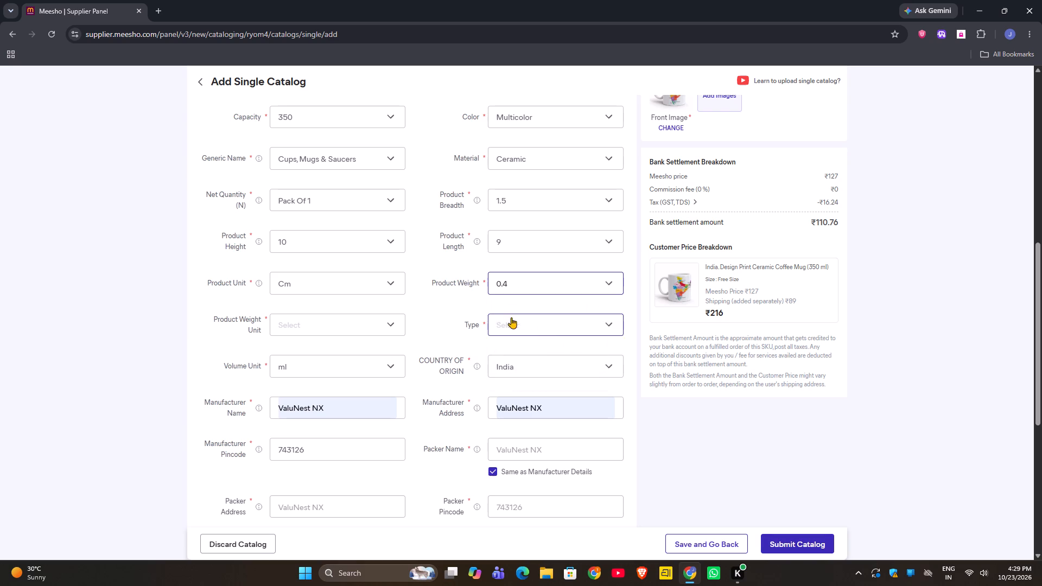
{"action": "left_click", "coordinate": [371, 326]}
{"action": "left_click", "coordinate": [344, 391]}
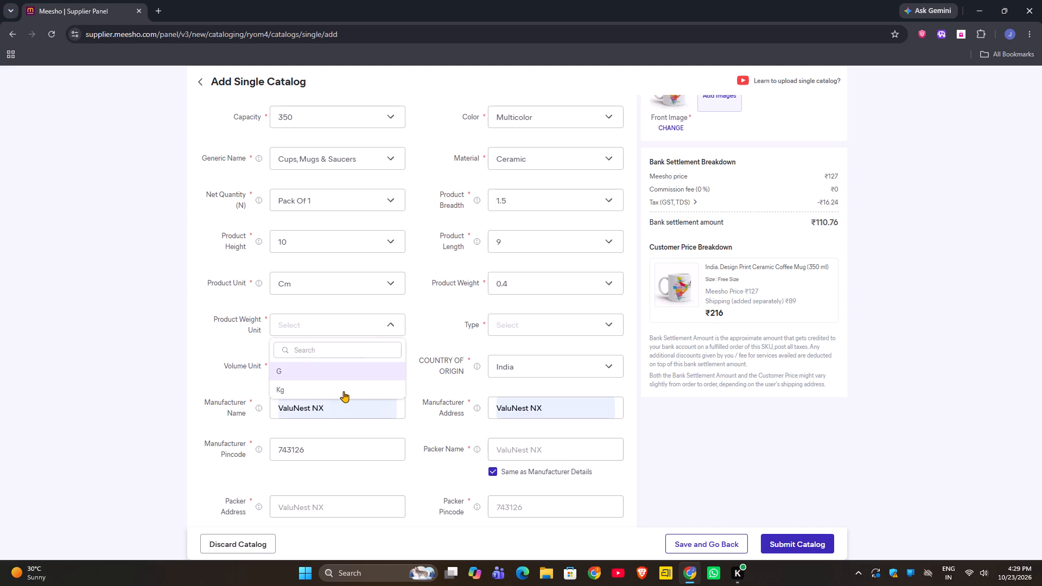
Set the product Type to Coffee Mug.
{"action": "left_click", "coordinate": [539, 322]}
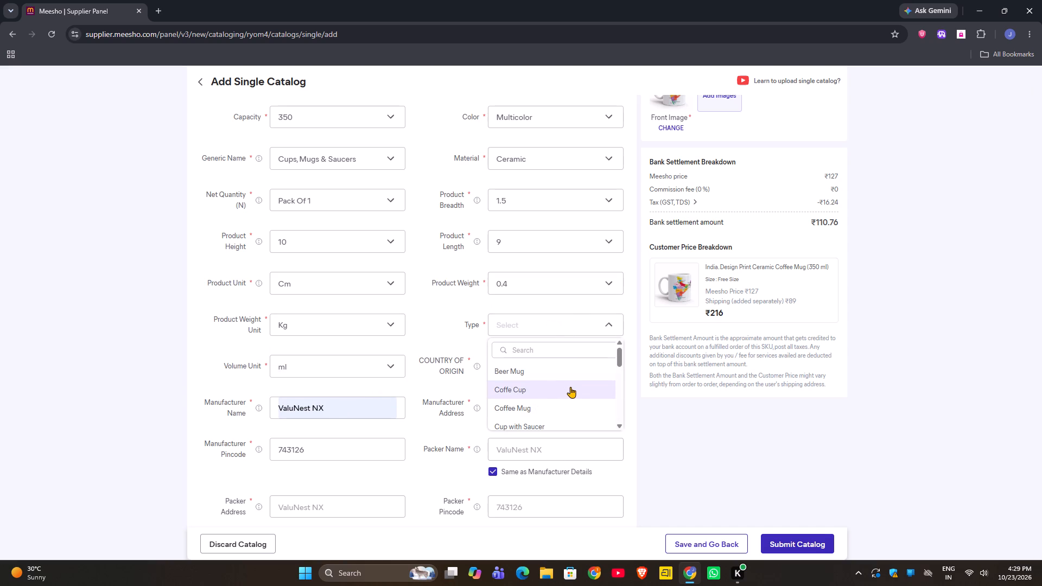
{"action": "left_click", "coordinate": [565, 403]}
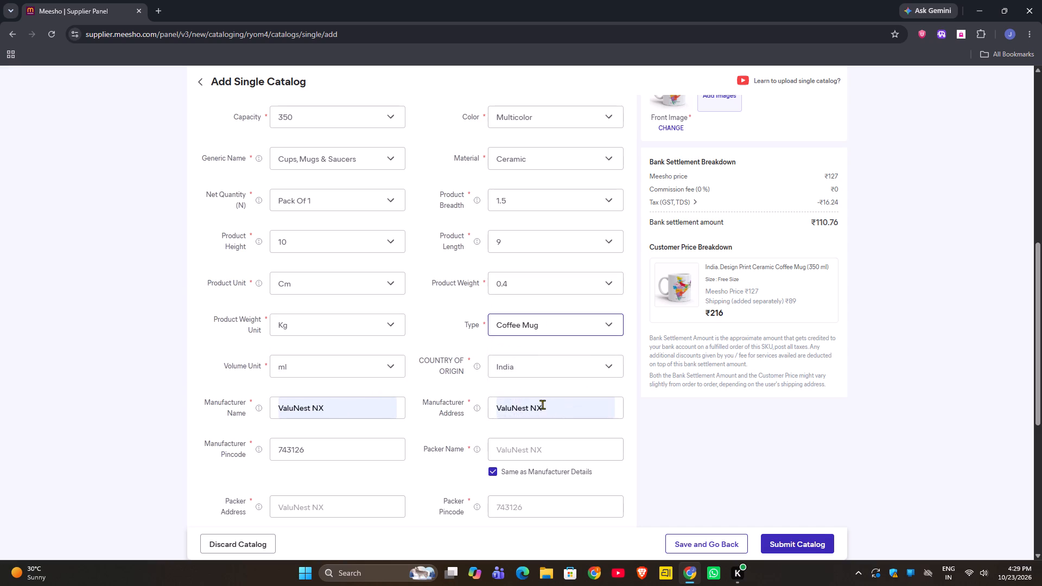
Review the rest of the form through the packer, importer and Other Attributes fields, and return to the product name and pricing details.
{"action": "scroll", "coordinate": [506, 394], "scroll_direction": "down", "scroll_amount": 1}
{"action": "scroll", "coordinate": [433, 393], "scroll_direction": "down", "scroll_amount": 1}
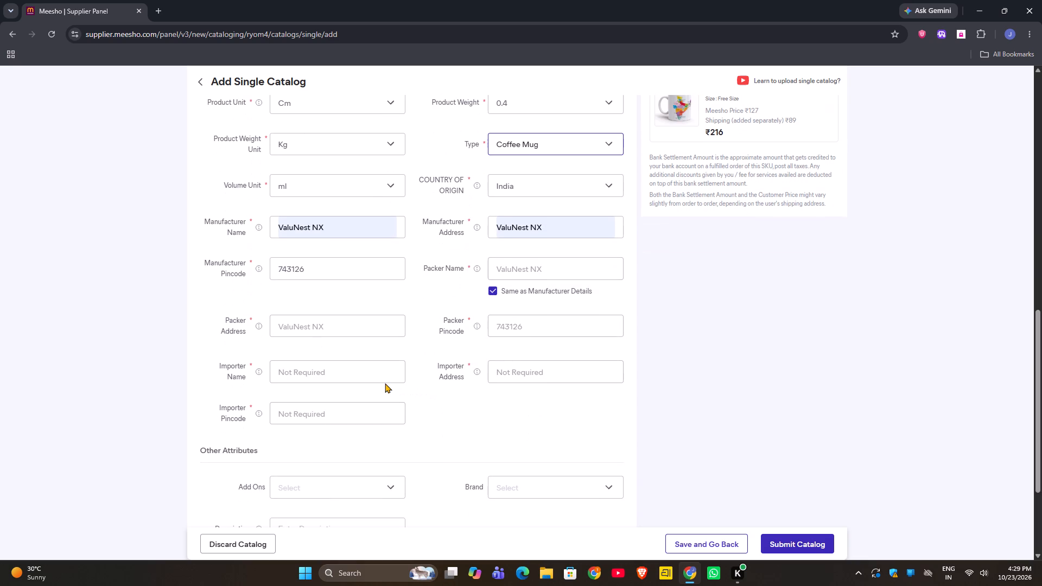
{"action": "scroll", "coordinate": [456, 432], "scroll_direction": "down", "scroll_amount": 3}
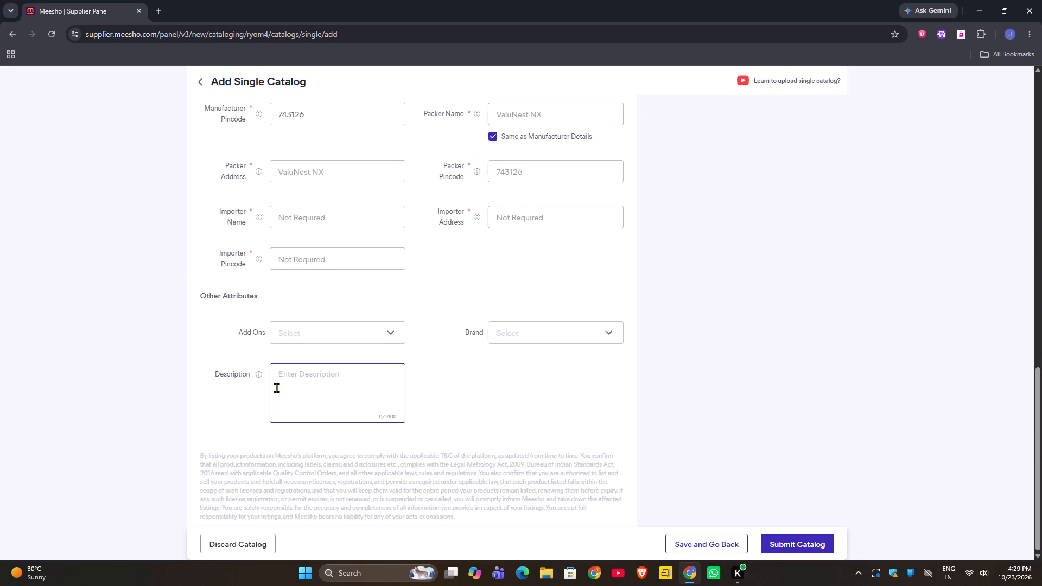
{"action": "scroll", "coordinate": [428, 372], "scroll_direction": "up", "scroll_amount": 10}
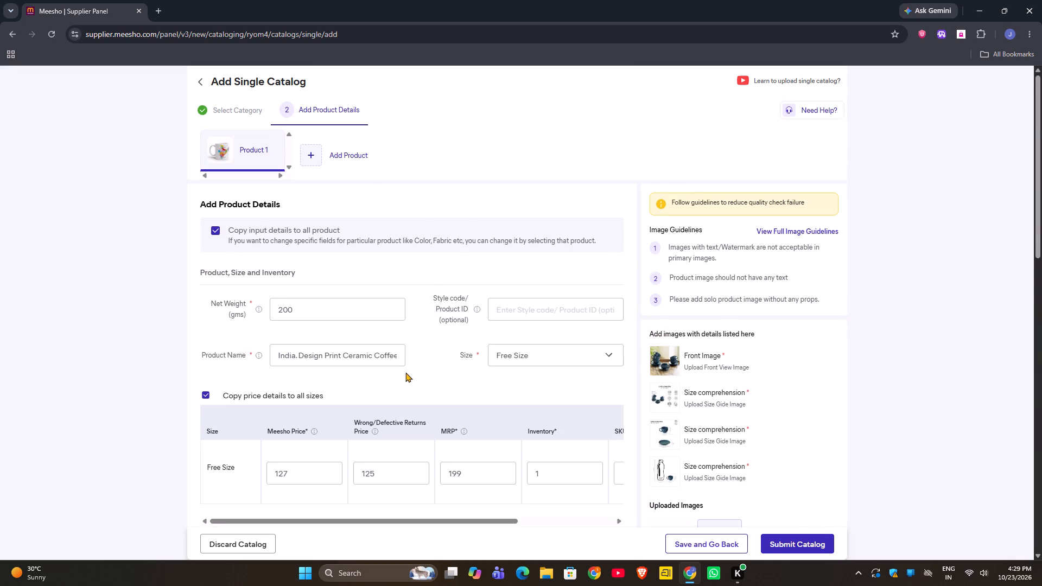
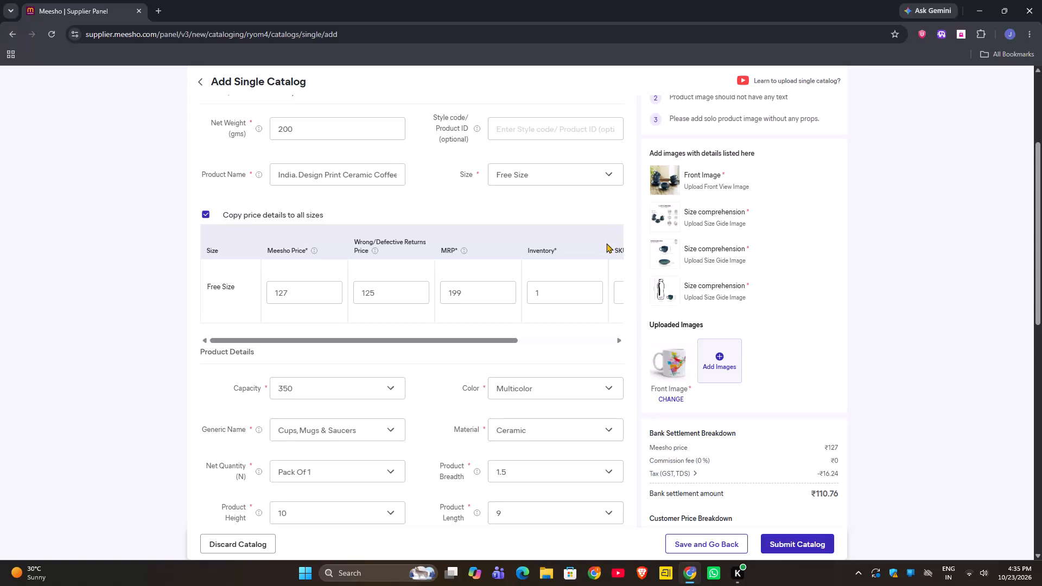
Enter "printed coffe mug" as the product Description under Other Attributes.
{"action": "scroll", "coordinate": [605, 244], "scroll_direction": "down", "scroll_amount": 1}
{"action": "scroll", "coordinate": [471, 367], "scroll_direction": "down", "scroll_amount": 2}
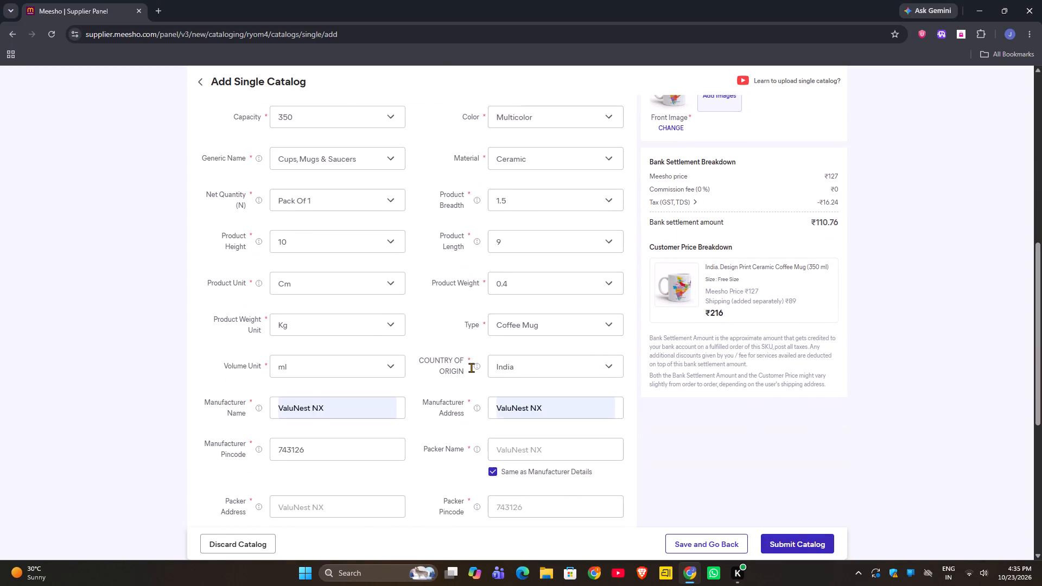
{"action": "scroll", "coordinate": [468, 368], "scroll_direction": "down", "scroll_amount": 4}
{"action": "left_click_drag", "start_coordinate": [354, 375], "coordinate": [348, 388]}
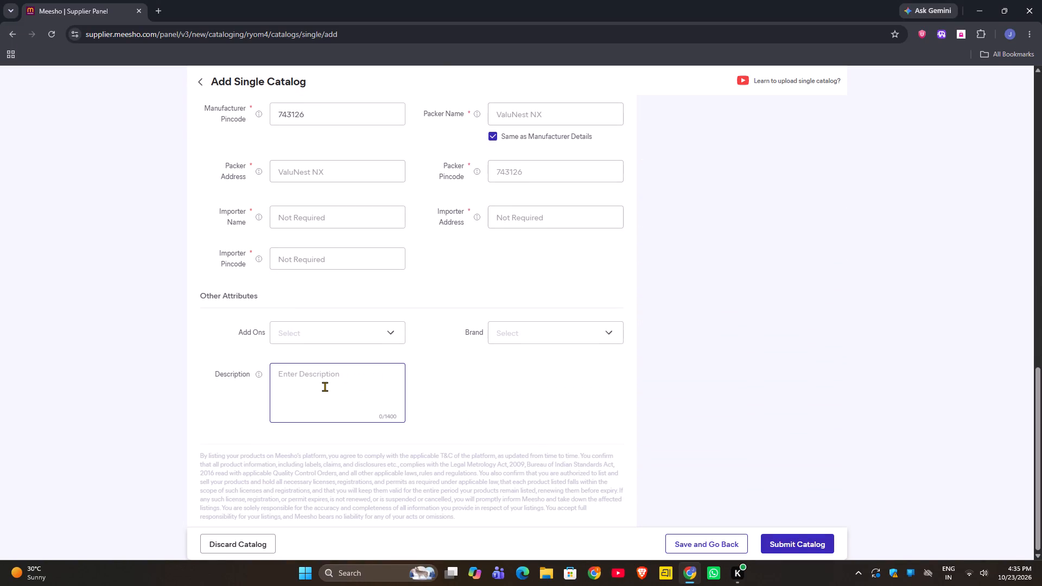
{"action": "type", "text": "prit"}
{"action": "key", "text": "n"}
{"action": "key", "text": "r"}
{"action": "key", "text": "d"}
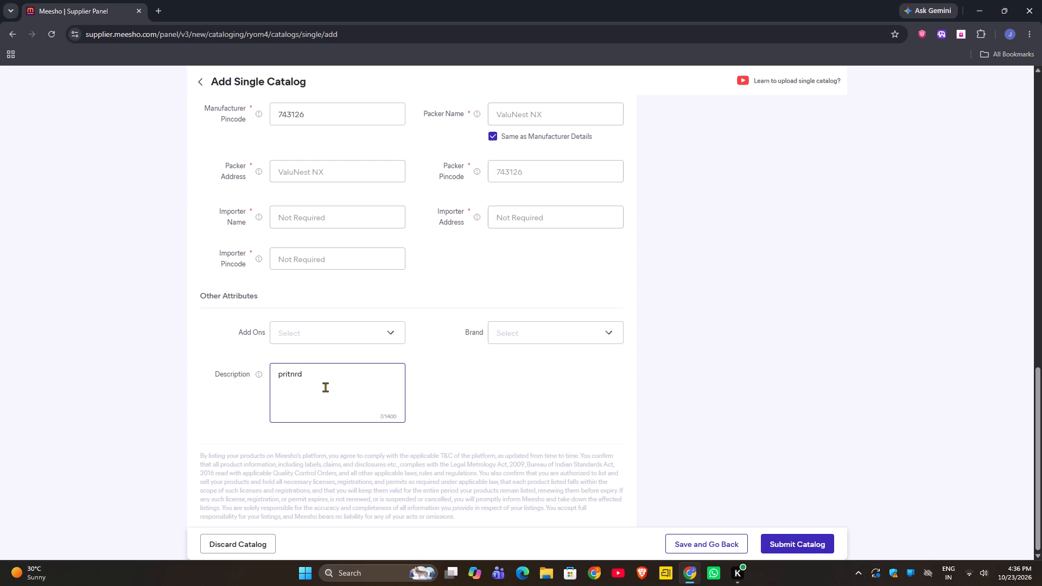
{"action": "scroll", "coordinate": [325, 387], "scroll_direction": "up", "scroll_amount": 5}
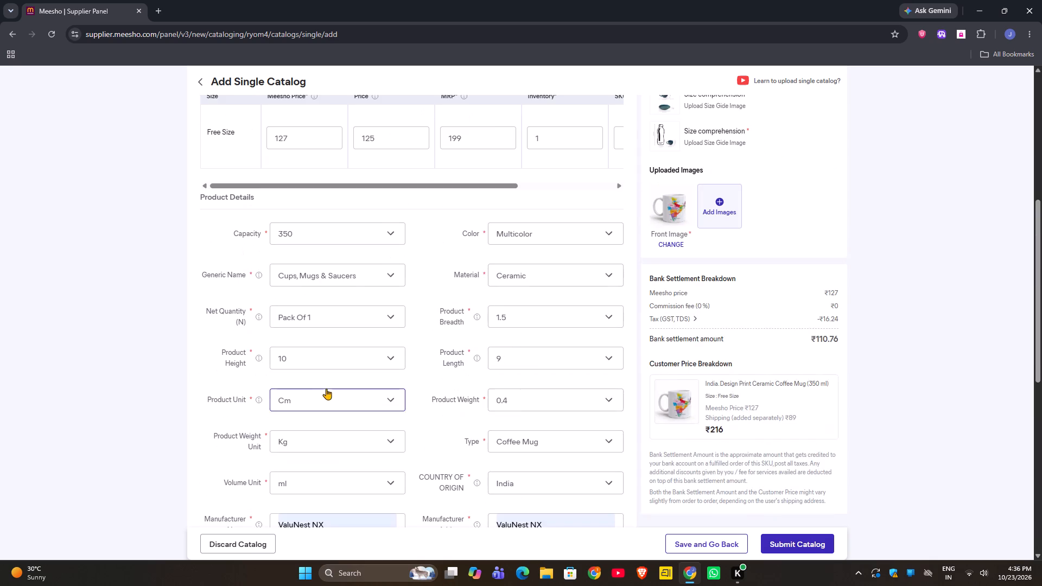
{"action": "scroll", "coordinate": [307, 341], "scroll_direction": "up", "scroll_amount": 3}
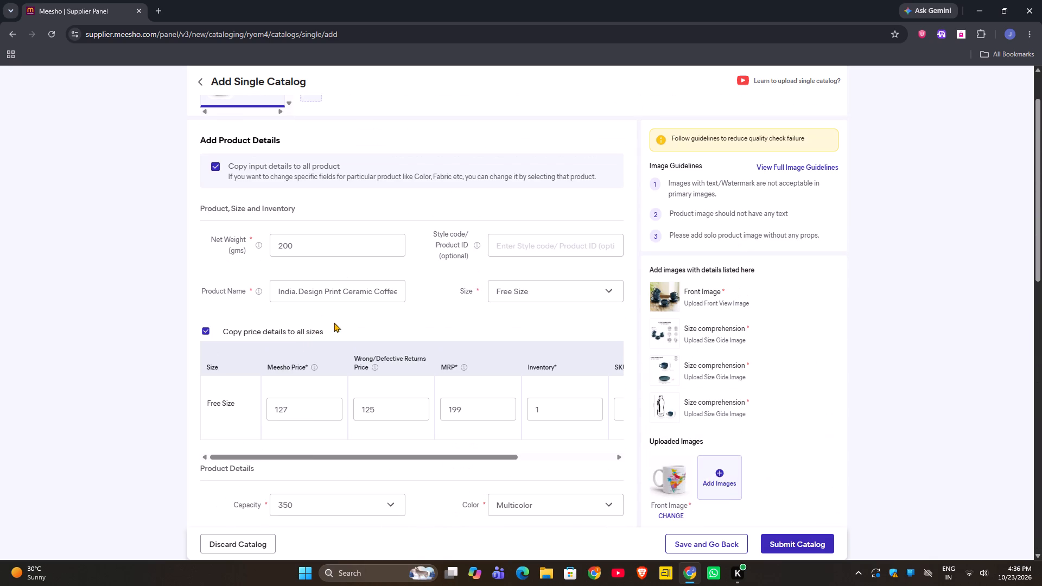
{"action": "scroll", "coordinate": [339, 321], "scroll_direction": "down", "scroll_amount": 8}
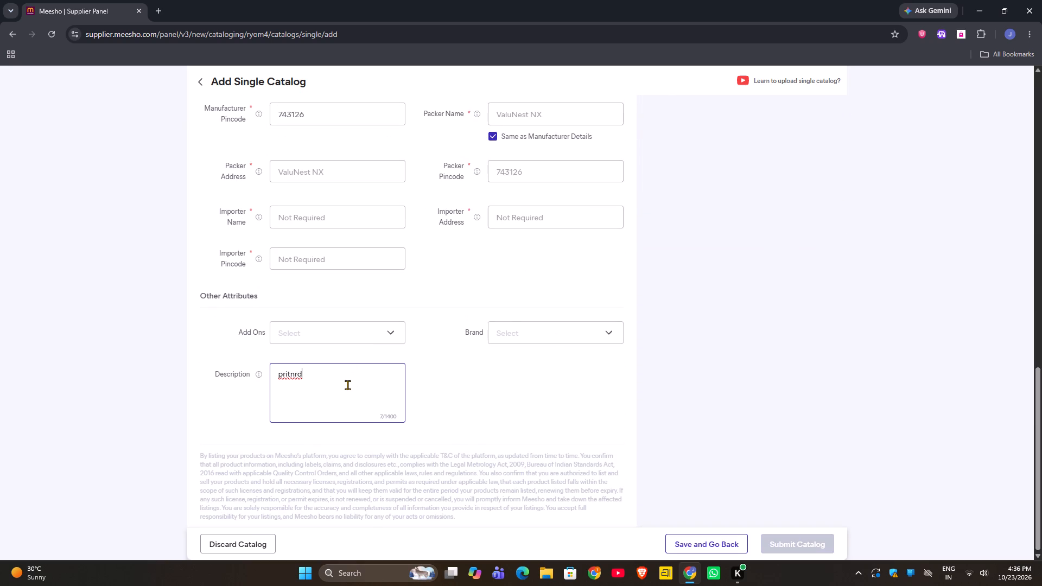
{"action": "key", "text": "BackSpace"}
{"action": "key", "text": "BackSpace"}
{"action": "key", "text": "BackSpace"}
{"action": "key", "text": "BackSpace"}
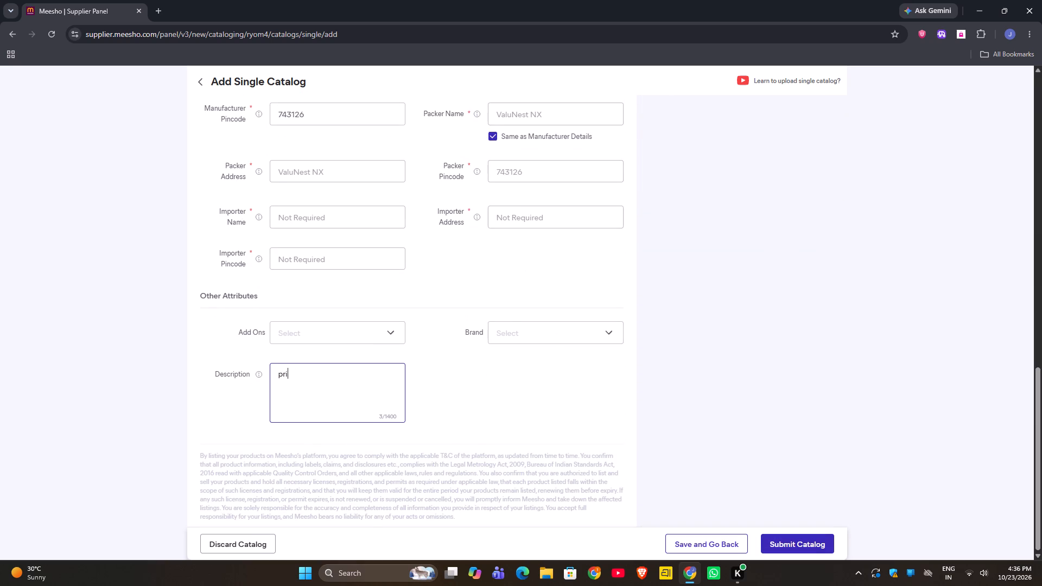
{"action": "type", "text": "nted"}
{"action": "key", "text": "space"}
{"action": "key", "text": "c"}
{"action": "type", "text": "offe"}
{"action": "key", "text": "space"}
{"action": "type", "text": "mug"}
Extend the Description with "|| printed coffe cup", reusing a copy of the existing phrase.
{"action": "left_click_drag", "start_coordinate": [355, 371], "coordinate": [247, 381]}
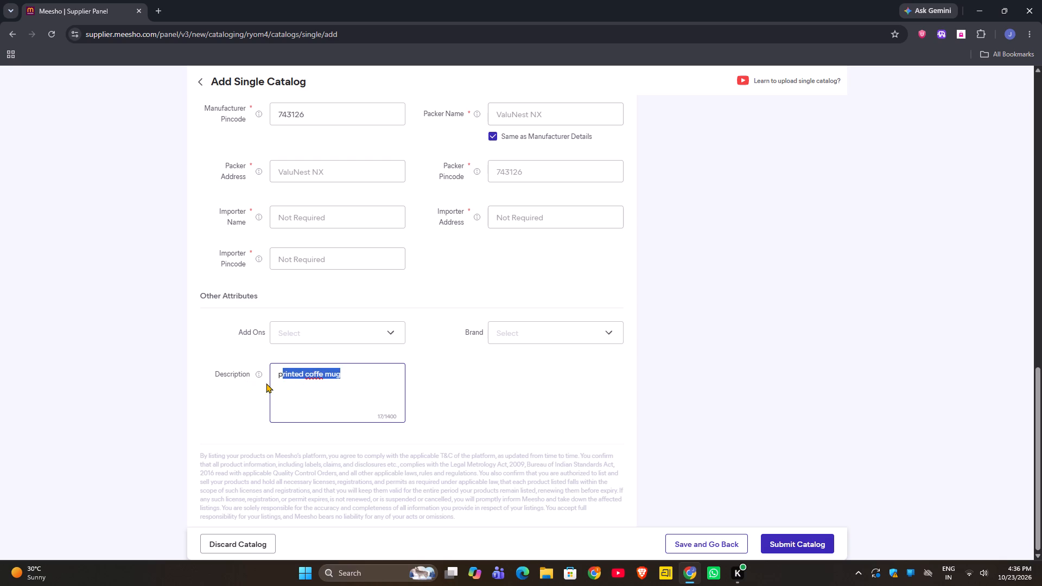
{"action": "right_click", "coordinate": [287, 377]}
{"action": "left_click", "coordinate": [343, 157]}
{"action": "left_click", "coordinate": [361, 377]}
{"action": "key", "text": "space"}
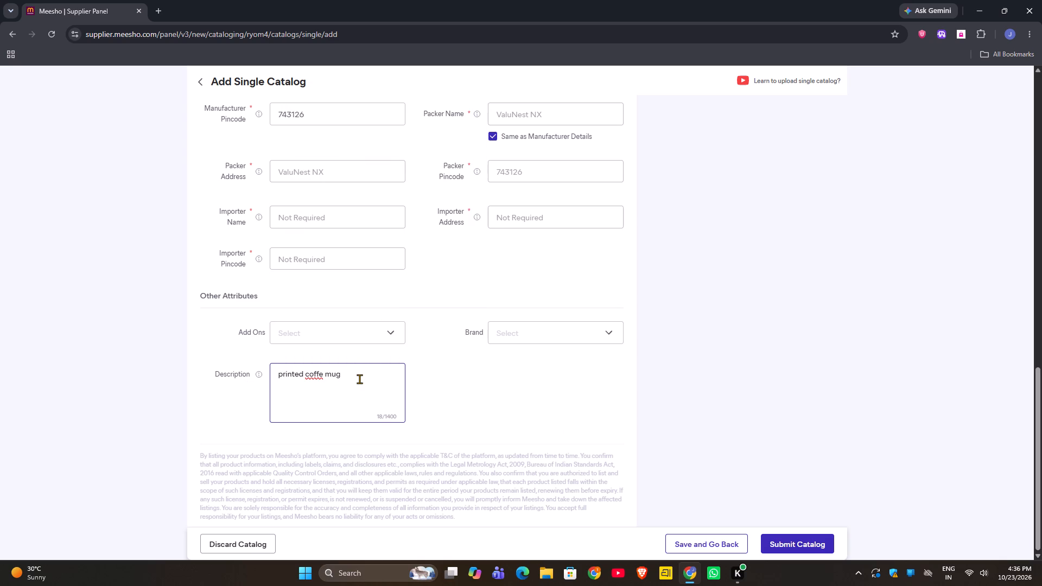
{"action": "type", "text": "||"}
{"action": "key", "text": "space"}
{"action": "key", "text": "ctrl+v"}
{"action": "key", "text": "BackSpace"}
{"action": "key", "text": "BackSpace"}
{"action": "key", "text": "BackSpace"}
{"action": "type", "text": "cup"}
{"action": "scroll", "coordinate": [657, 378], "scroll_direction": "up", "scroll_amount": 8}
{"action": "scroll", "coordinate": [677, 389], "scroll_direction": "down", "scroll_amount": 2}
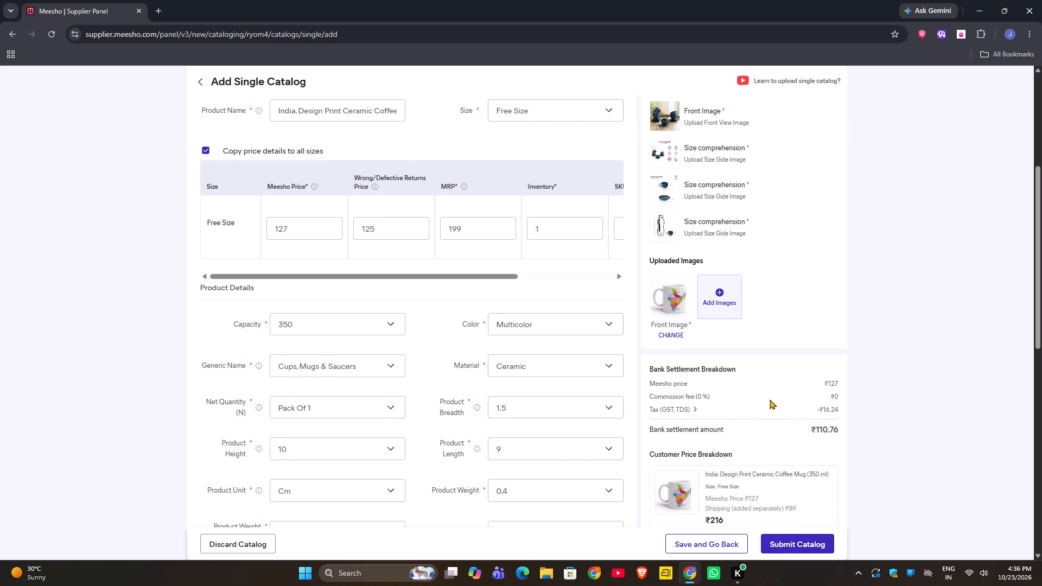
{"action": "scroll", "coordinate": [770, 399], "scroll_direction": "down", "scroll_amount": 1}
{"action": "left_click", "coordinate": [963, 36]}
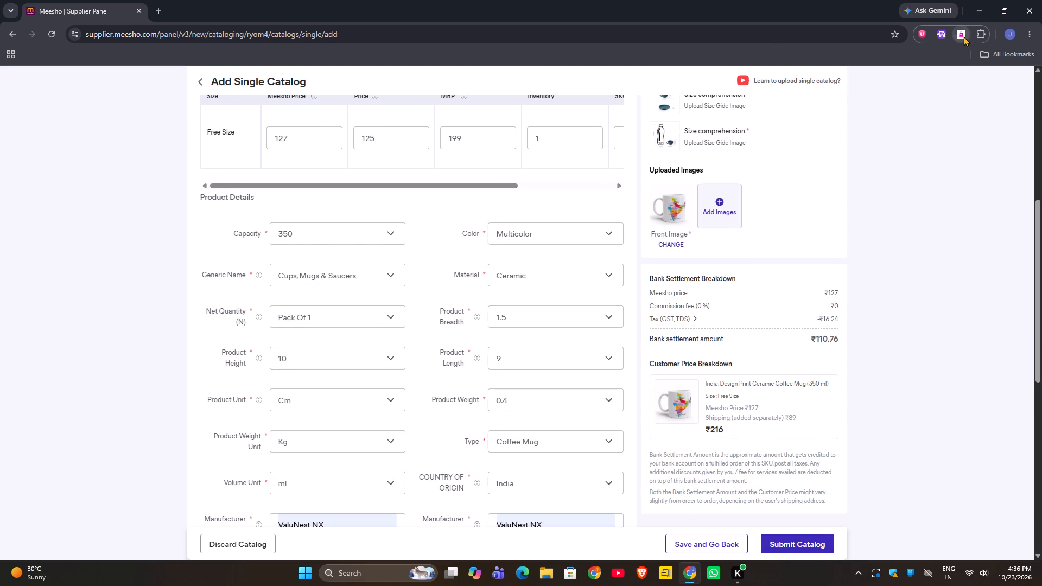
{"action": "left_click", "coordinate": [907, 158]}
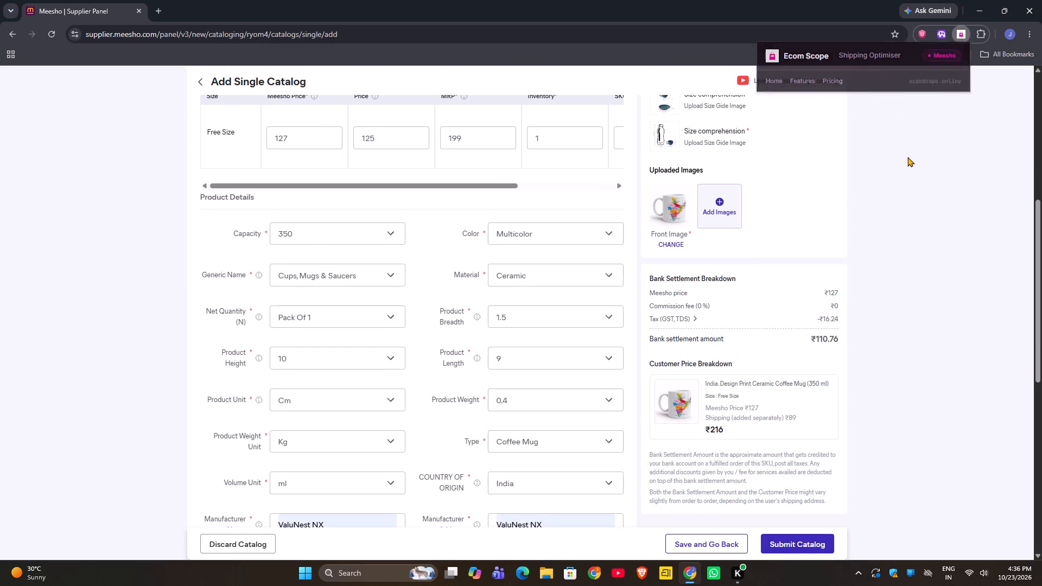
{"action": "left_click", "coordinate": [961, 36]}
{"action": "left_click", "coordinate": [797, 60]}
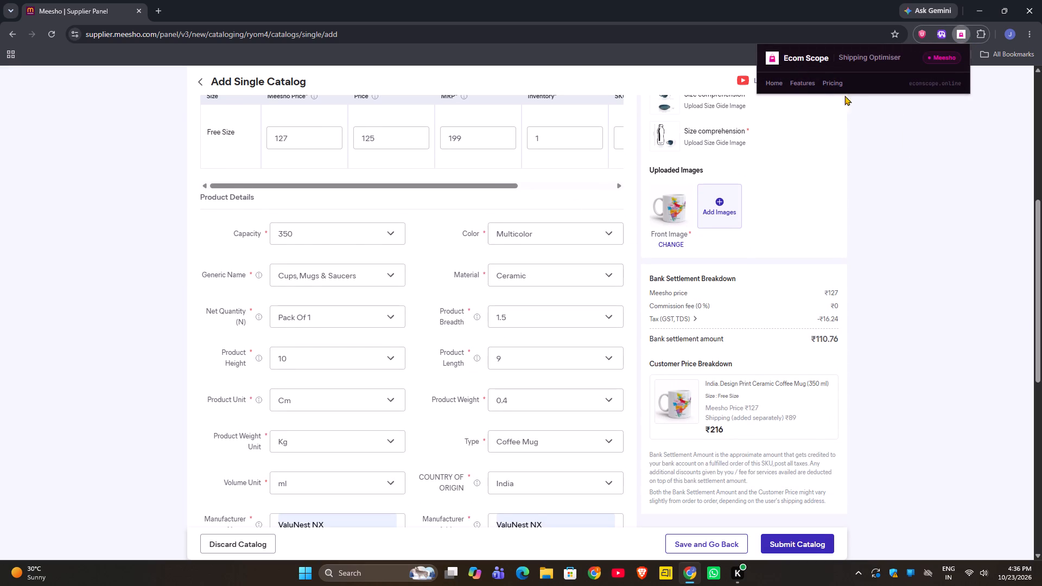